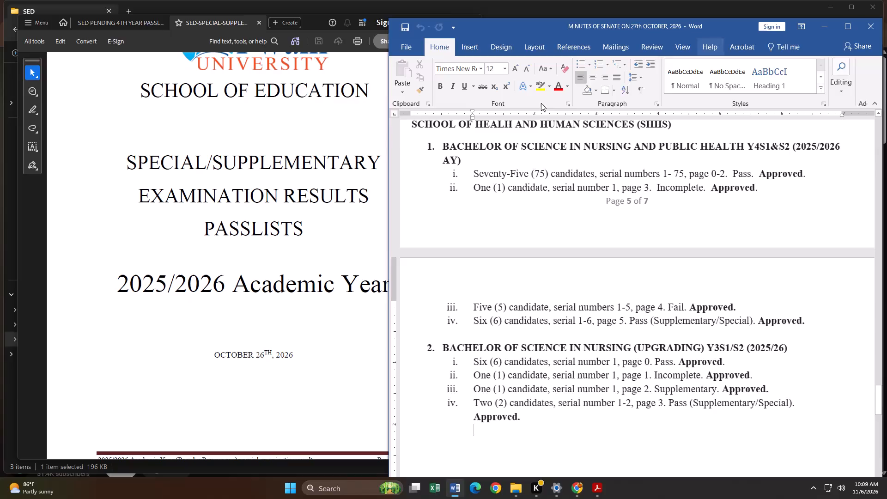
Switch to Chrome, skip the YouTube video back to an earlier point, adjust its volume and minimize the browser.
{"action": "left_click", "coordinate": [579, 490]}
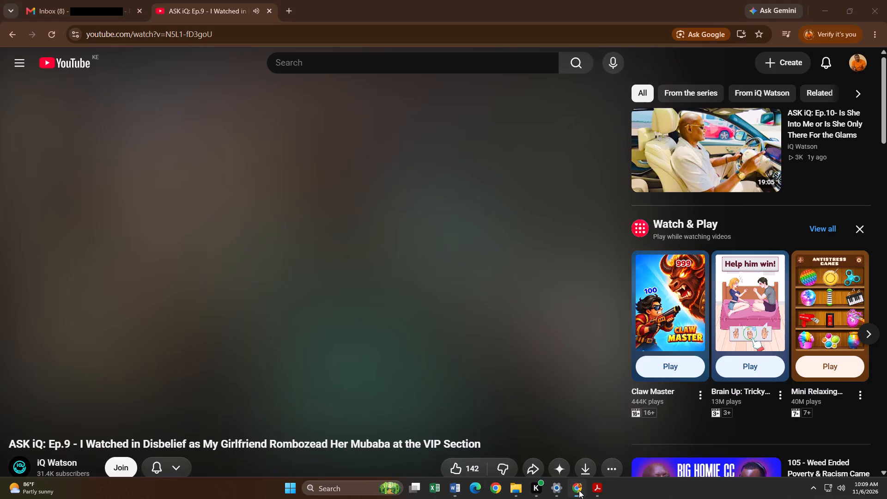
{"action": "left_click", "coordinate": [79, 415]}
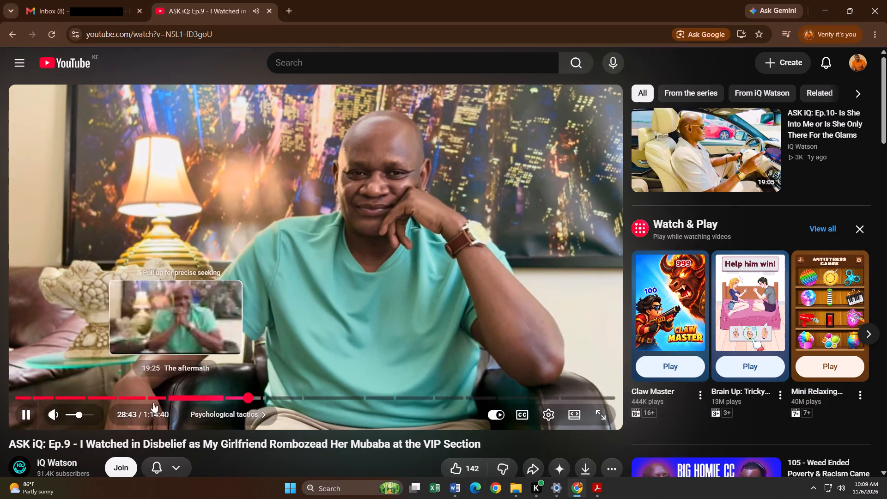
{"action": "left_click", "coordinate": [94, 397]}
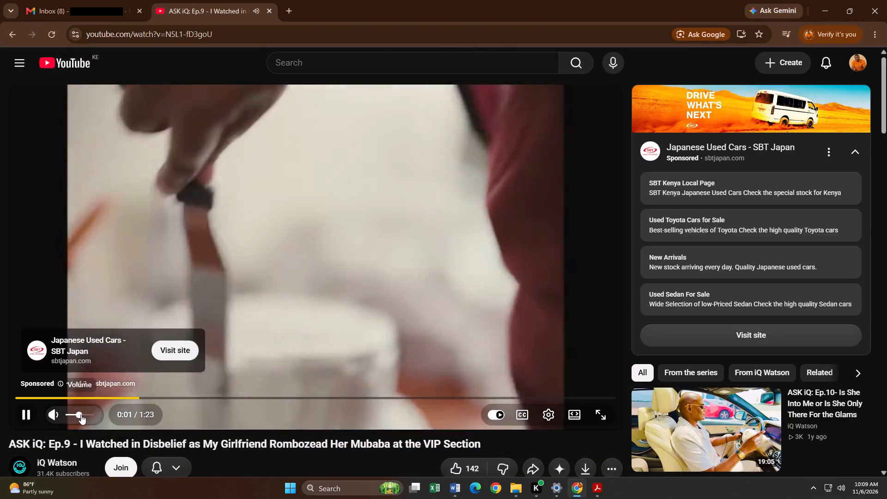
{"action": "left_click", "coordinate": [81, 414]}
{"action": "left_click", "coordinate": [819, 13]}
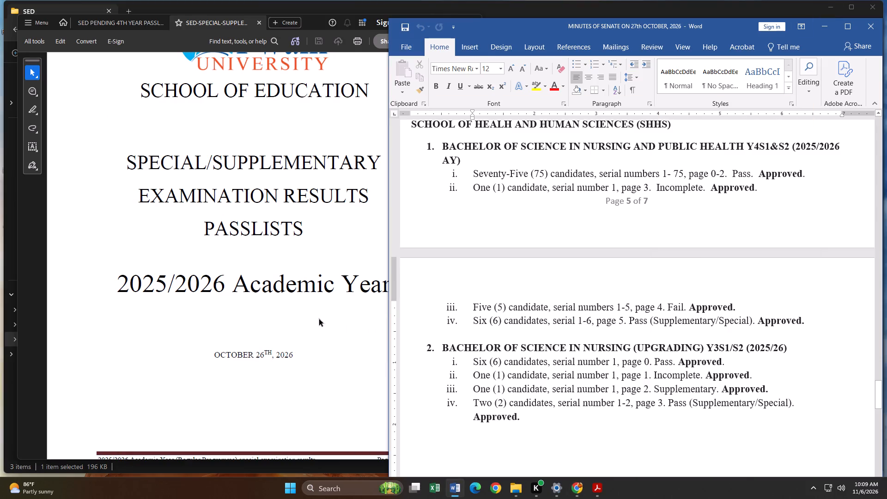
Arrange the Word minutes beside the SED special/supplementary passlist PDF without overlap, and minimize the SED folder window.
{"action": "left_click", "coordinate": [298, 325]}
{"action": "left_click_drag", "start_coordinate": [588, 24], "coordinate": [590, 24]}
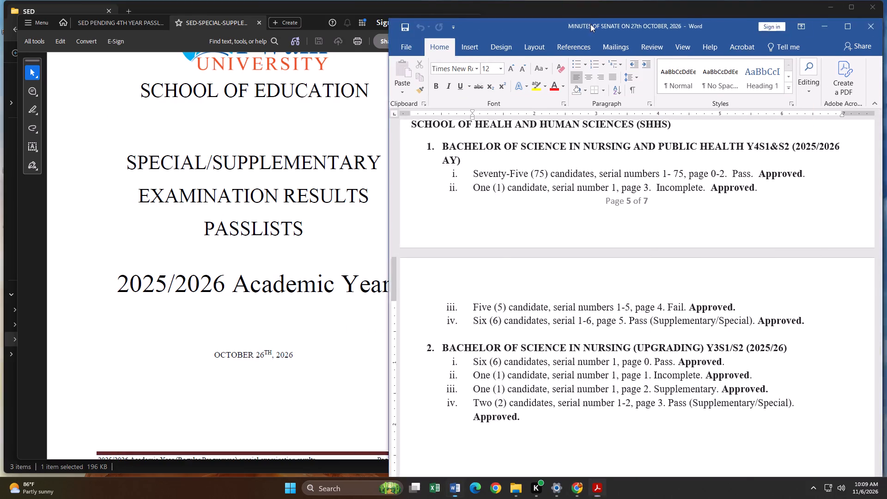
{"action": "left_click_drag", "start_coordinate": [590, 24], "coordinate": [644, 14]}
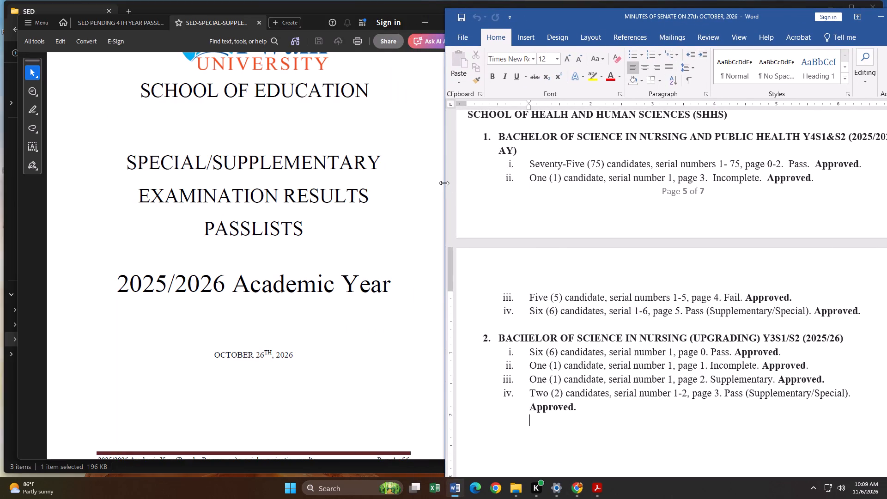
{"action": "left_click_drag", "start_coordinate": [444, 183], "coordinate": [484, 183]}
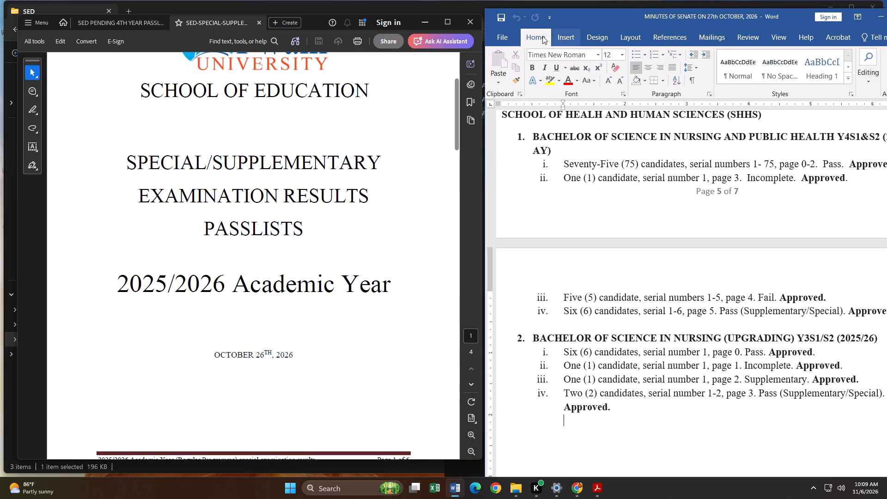
{"action": "left_click_drag", "start_coordinate": [396, 14], "coordinate": [393, 0]}
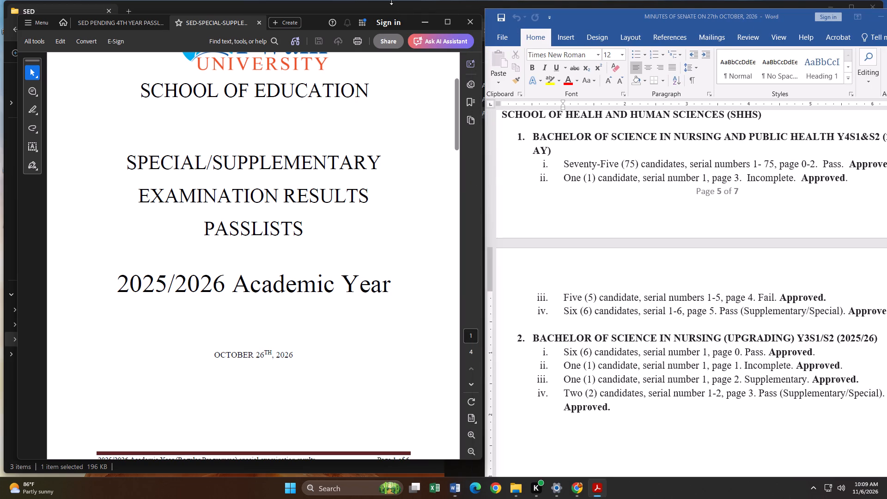
{"action": "left_click_drag", "start_coordinate": [371, 7], "coordinate": [351, 7]}
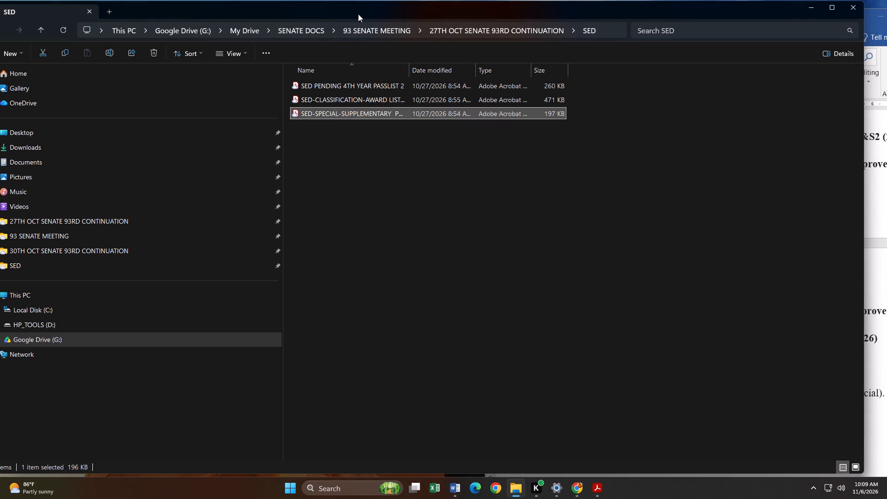
{"action": "left_click", "coordinate": [807, 10]}
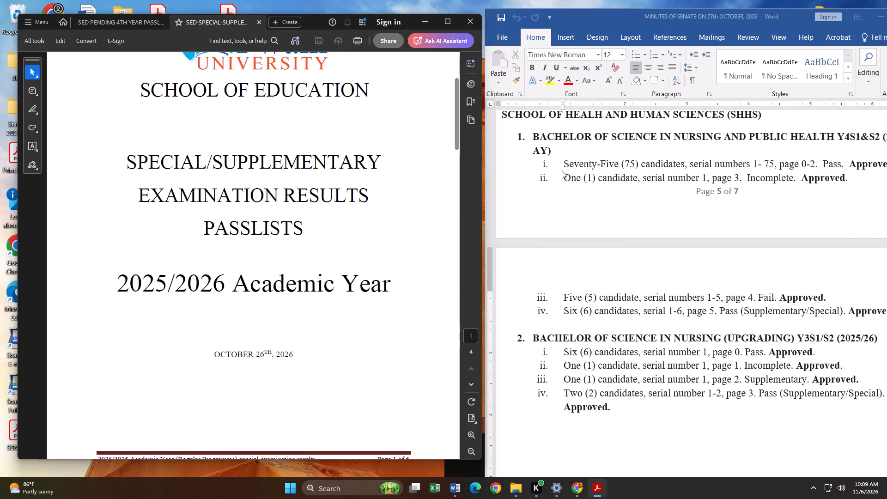
{"action": "scroll", "coordinate": [636, 316], "scroll_direction": "up", "scroll_amount": 2}
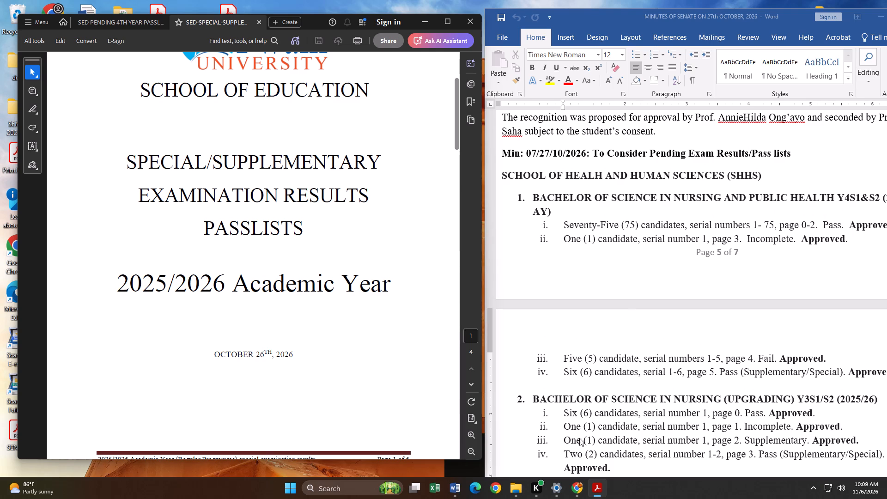
Switch to Chrome, skip the advert on the YouTube video and minimize the browser.
{"action": "left_click", "coordinate": [582, 484]}
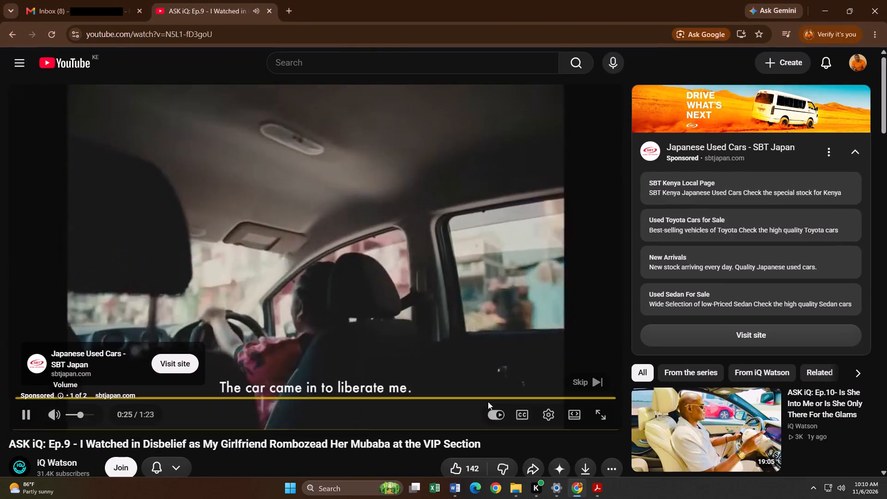
{"action": "left_click", "coordinate": [602, 387]}
{"action": "left_click", "coordinate": [832, 6]}
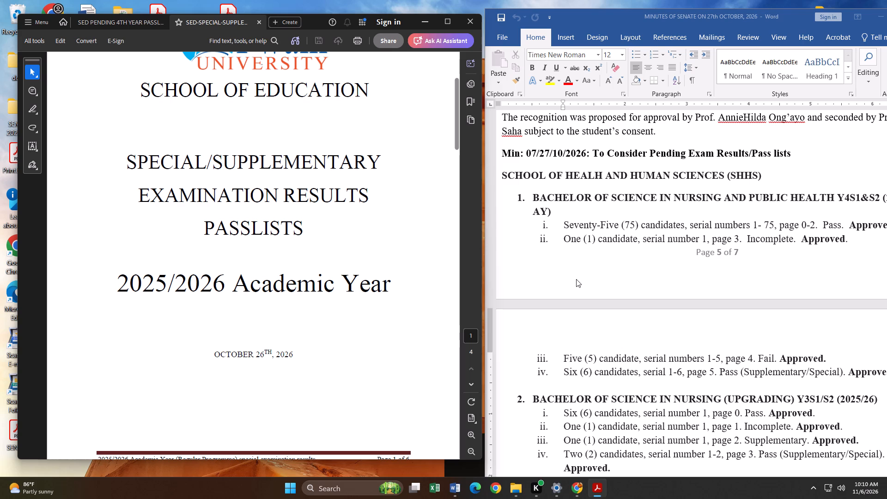
Place the text cursor at the end of the "Min: 07/27/10/2026: To Consider Pending Exam Results/Pass lists" heading in the Word minutes.
{"action": "scroll", "coordinate": [577, 279], "scroll_direction": "up", "scroll_amount": 3}
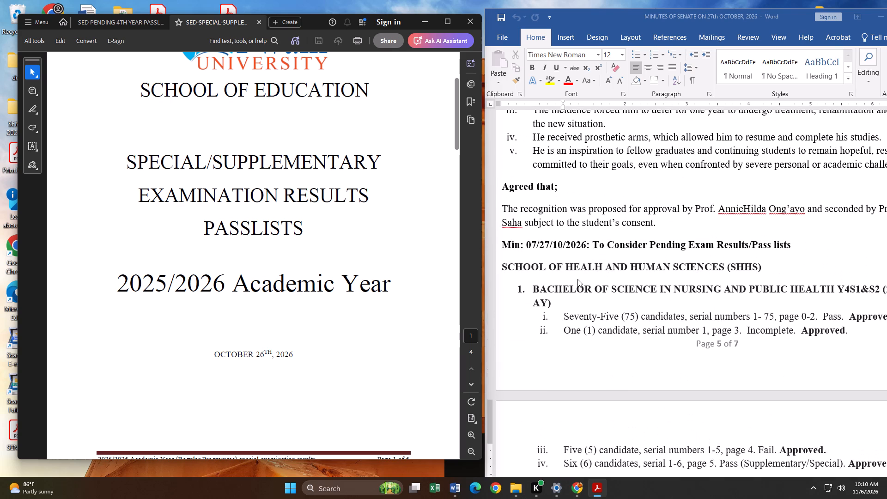
{"action": "left_click", "coordinate": [797, 246]}
{"action": "left_click", "coordinate": [798, 247]}
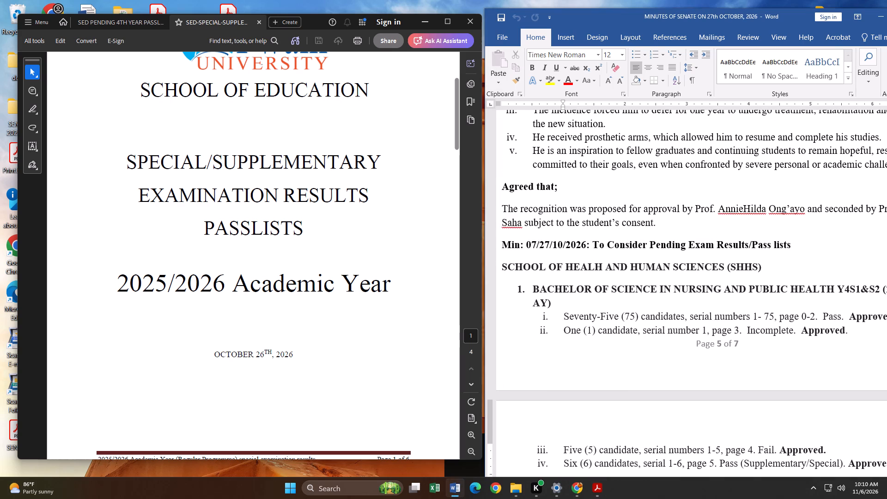
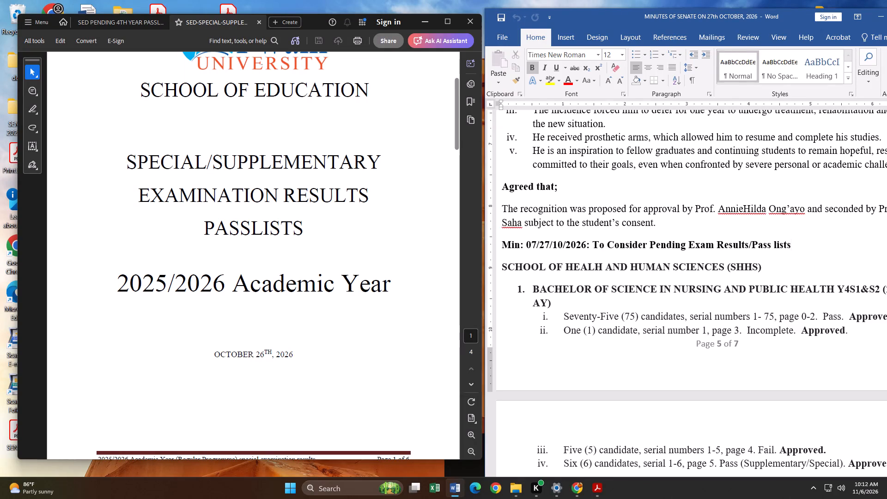
Add the bold heading "SCHOOL OF EDUCATION" on a new line below the Min: 07/27/10/2026 heading in the Word minutes.
{"action": "scroll", "coordinate": [760, 318], "scroll_direction": "down", "scroll_amount": 7}
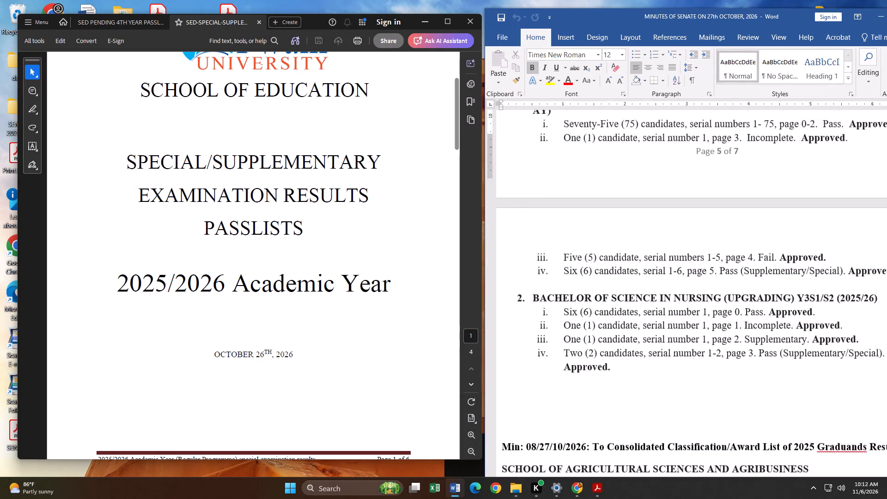
{"action": "scroll", "coordinate": [746, 326], "scroll_direction": "down", "scroll_amount": 5}
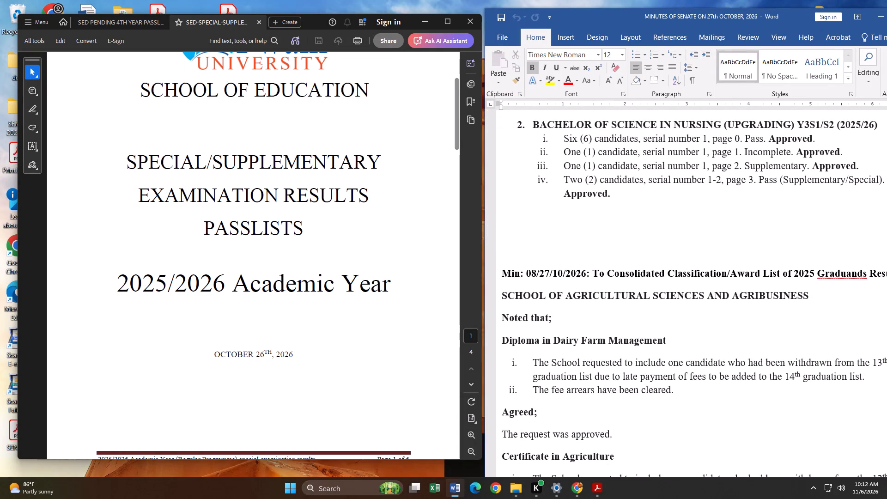
{"action": "scroll", "coordinate": [741, 328], "scroll_direction": "up", "scroll_amount": 11}
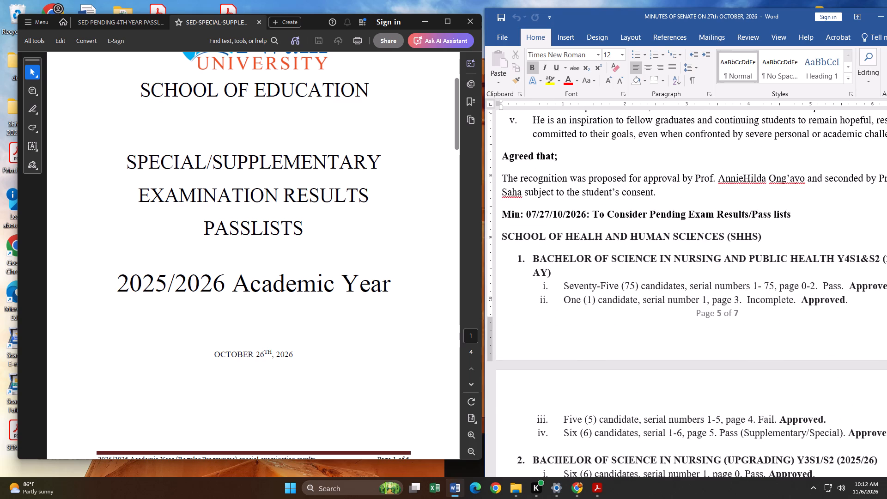
{"action": "left_click", "coordinate": [800, 221]}
{"action": "key", "text": "Return"}
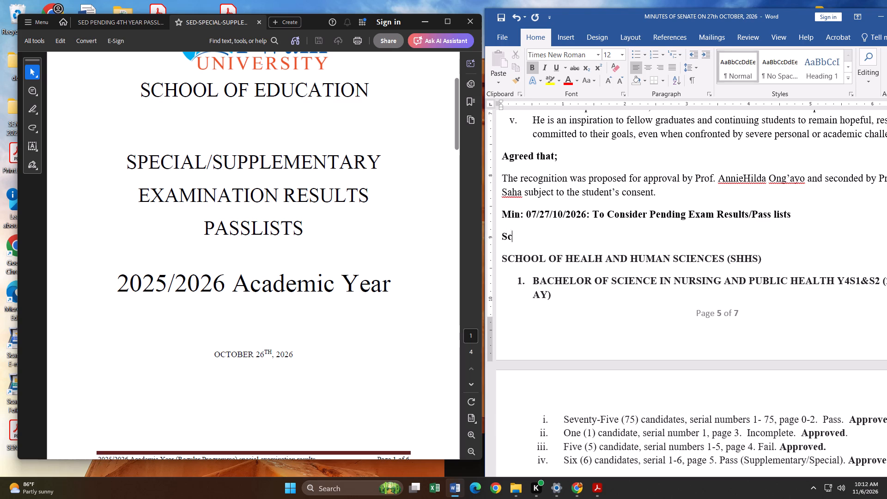
{"action": "key", "text": "BackSpace"}
{"action": "key", "text": "BackSpace"}
{"action": "key", "text": "BackSpace"}
{"action": "key", "text": "BackSpace"}
{"action": "key", "text": "BackSpace"}
{"action": "type", "text": "SHOOL"}
{"action": "key", "text": "BackSpace"}
{"action": "key", "text": "BackSpace"}
{"action": "key", "text": "BackSpace"}
{"action": "key", "text": "BackSpace"}
{"action": "key", "text": "BackSpace"}
{"action": "type", "text": "CHOOL"}
{"action": "key", "text": "space"}
{"action": "type", "text": "OF EDUCATION"}
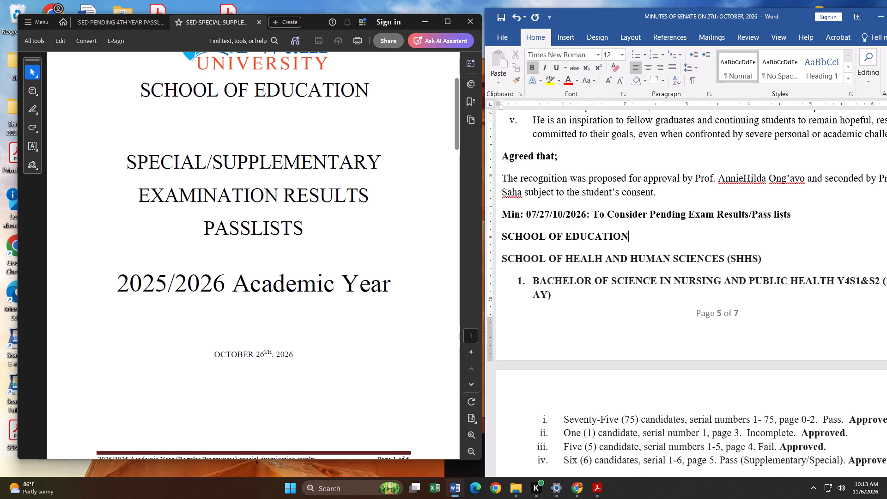
Add the programme heading "Master of Education (Administration)" from the SED passlist PDF beneath the SCHOOL OF EDUCATION heading.
{"action": "key", "text": "Return"}
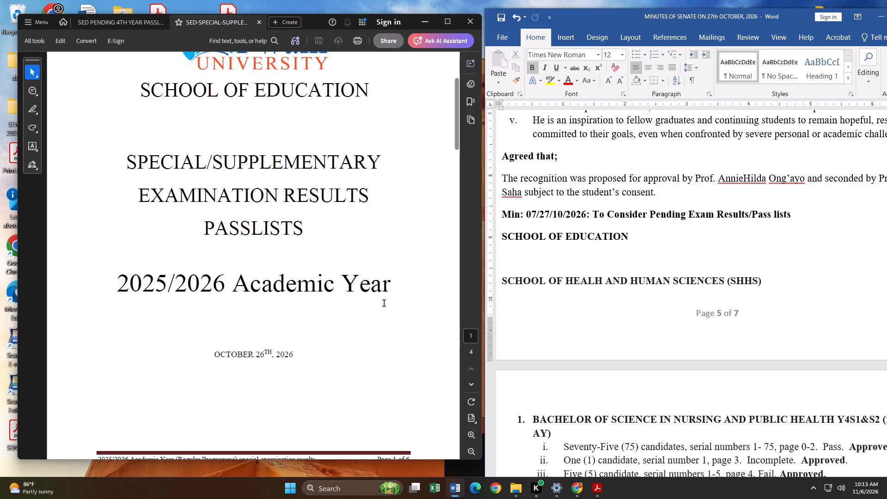
{"action": "scroll", "coordinate": [297, 326], "scroll_direction": "down", "scroll_amount": 12}
{"action": "scroll", "coordinate": [306, 333], "scroll_direction": "up", "scroll_amount": 3}
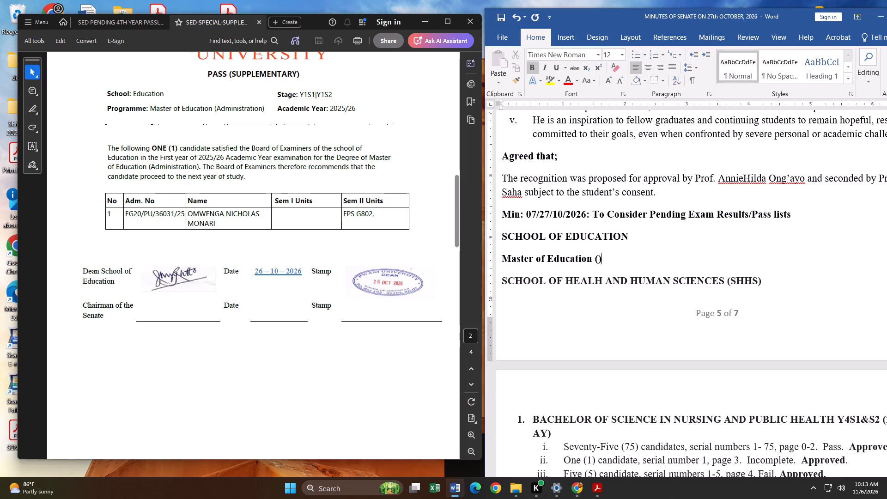
{"action": "key", "text": "Left"}
{"action": "type", "text": "dministration"}
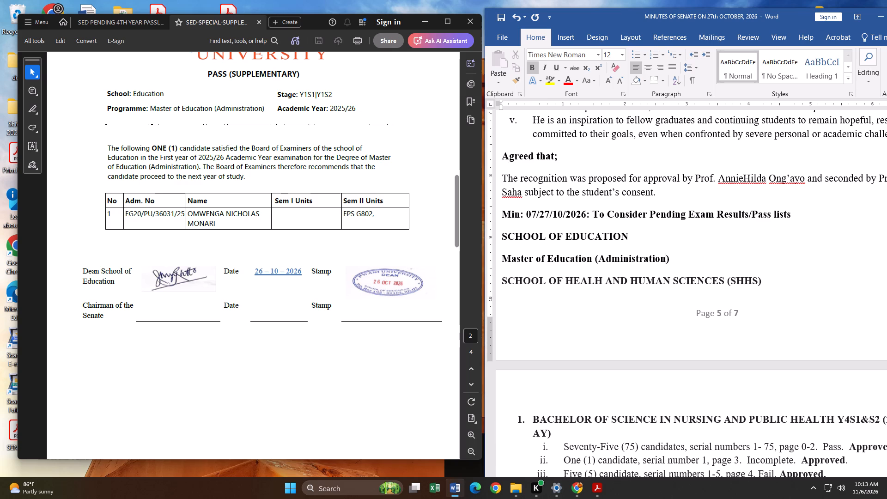
{"action": "key", "text": "Right"}
Enter "One(1) Candidate" on a new line beneath the Master of Education (Administration) heading, with its spelling corrected.
{"action": "key", "text": "Return"}
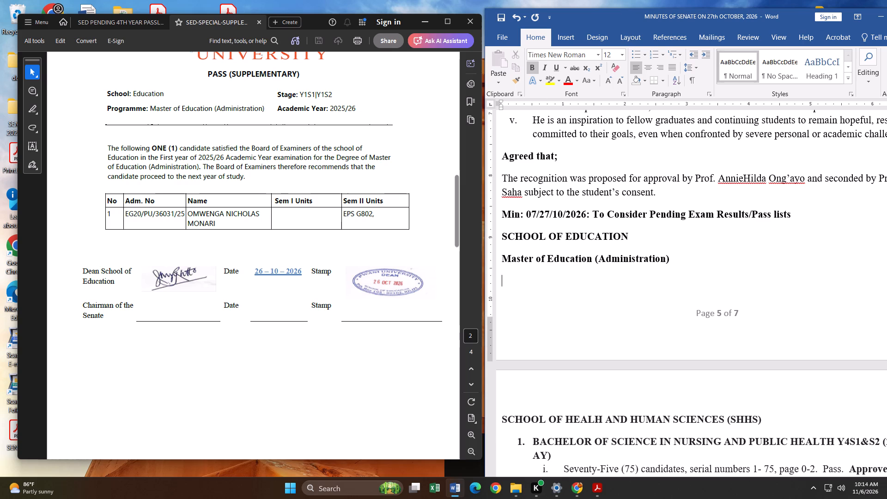
{"action": "type", "text": "(0"}
{"action": "key", "text": "Left"}
{"action": "key", "text": "1"}
{"action": "key", "text": "Right"}
{"action": "key", "text": "BackSpace"}
{"action": "key", "text": "shift+parenright"}
{"action": "key", "text": "space"}
{"action": "type", "text": "nadidate"}
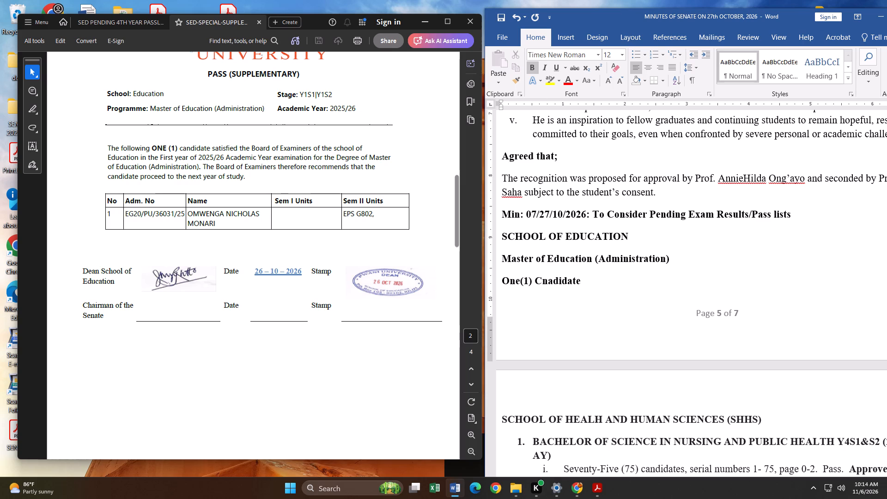
{"action": "scroll", "coordinate": [564, 266], "scroll_direction": "down", "scroll_amount": 5}
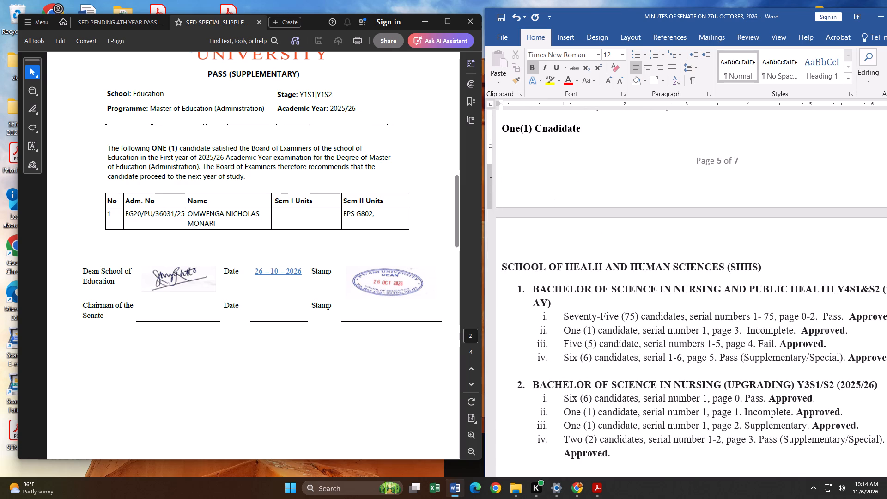
{"action": "left_click", "coordinate": [544, 128]}
{"action": "key", "text": "a"}
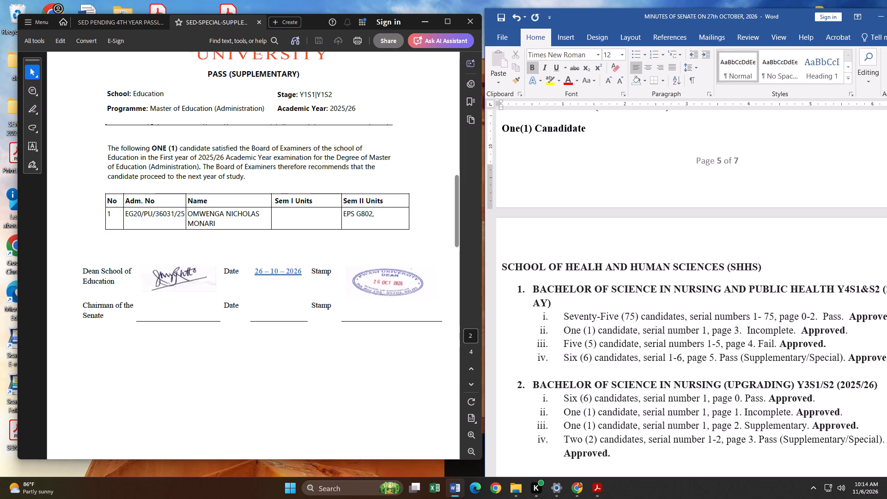
{"action": "left_click", "coordinate": [558, 129]}
{"action": "key", "text": "BackSpace"}
Continue the candidate entry with ",serial number 1,page 2.", taking the page number from the passlist PDF's footer.
{"action": "left_click", "coordinate": [582, 128]}
{"action": "key", "text": "comma"}
{"action": "scroll", "coordinate": [344, 304], "scroll_direction": "down", "scroll_amount": 2}
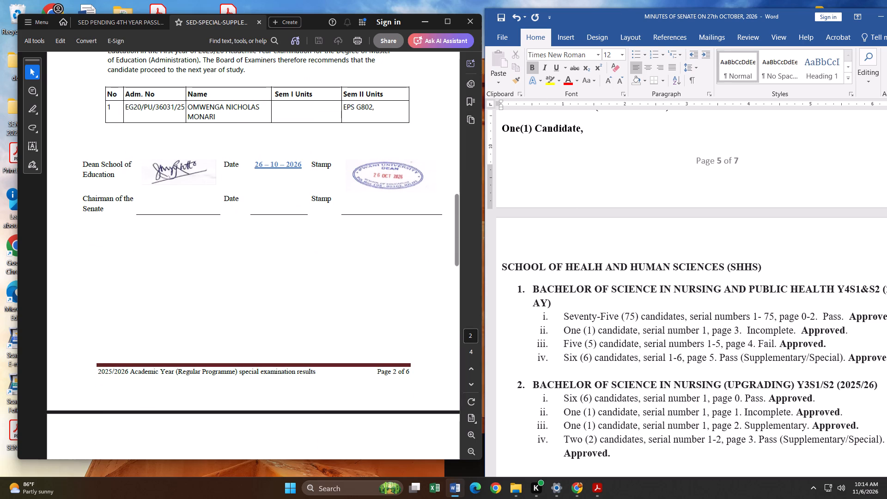
{"action": "key", "text": "1"}
{"action": "key", "text": "BackSpace"}
{"action": "type", "text": "serial nu"}
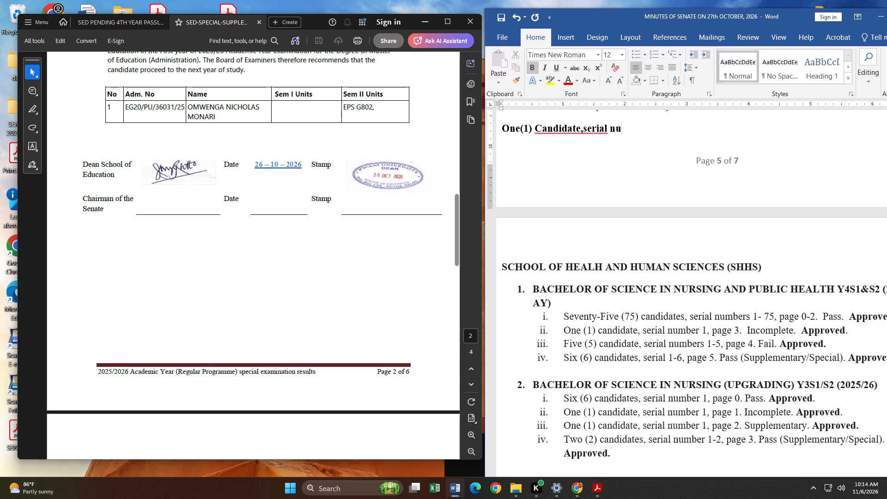
{"action": "type", "text": "mber 1"}
{"action": "type", "text": ",page"}
{"action": "key", "text": "space"}
{"action": "key", "text": "2"}
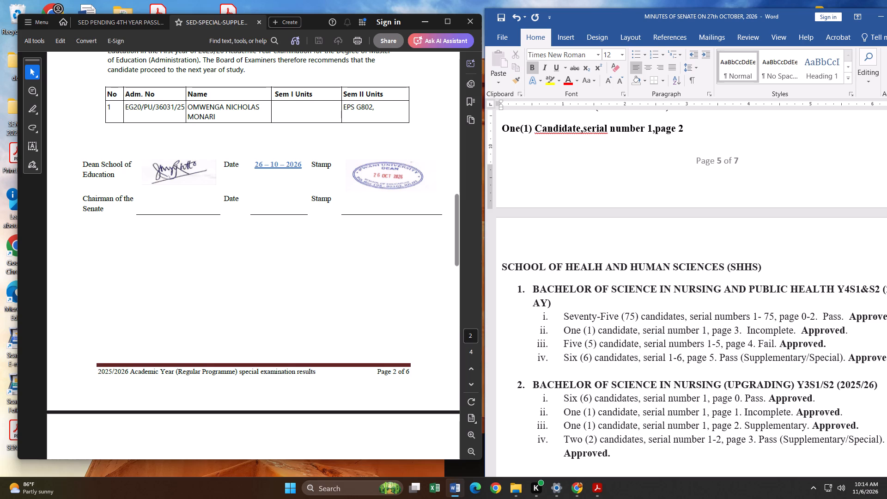
{"action": "key", "text": "period"}
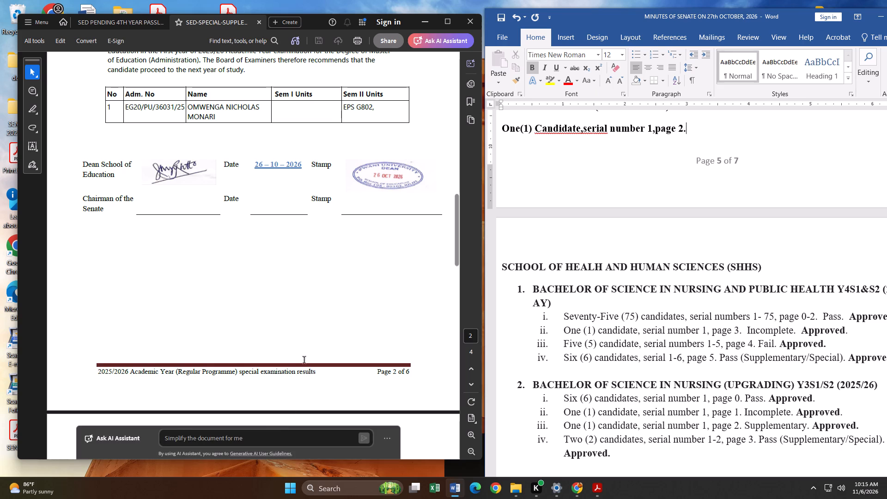
Complete the Master of Education (Administration) candidate entry with "Pass (Supplementary).Approved.", taking the result category from the passlist PDF.
{"action": "scroll", "coordinate": [322, 343], "scroll_direction": "up", "scroll_amount": 3}
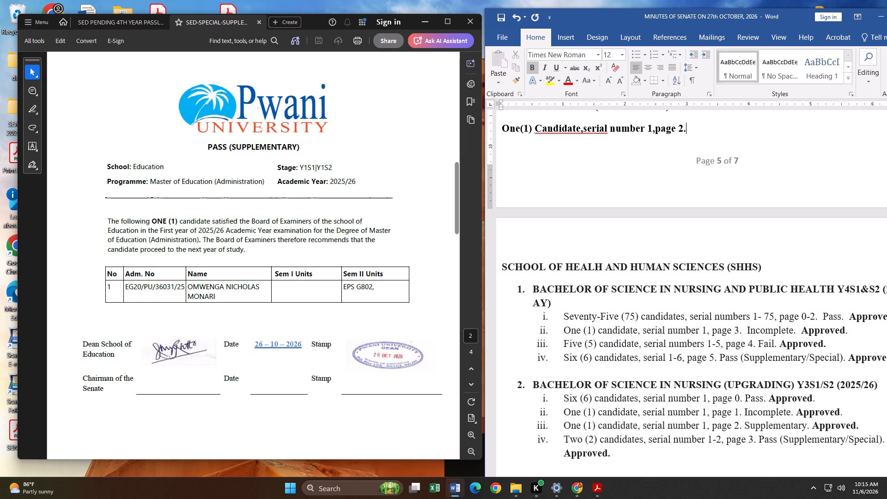
{"action": "type", "text": "ass"}
{"action": "key", "text": "space"}
{"action": "type", "text": "()"}
{"action": "left_click", "coordinate": [711, 129]}
{"action": "type", "text": "upplem"}
{"action": "key", "text": "e"}
{"action": "type", "text": "ntary"}
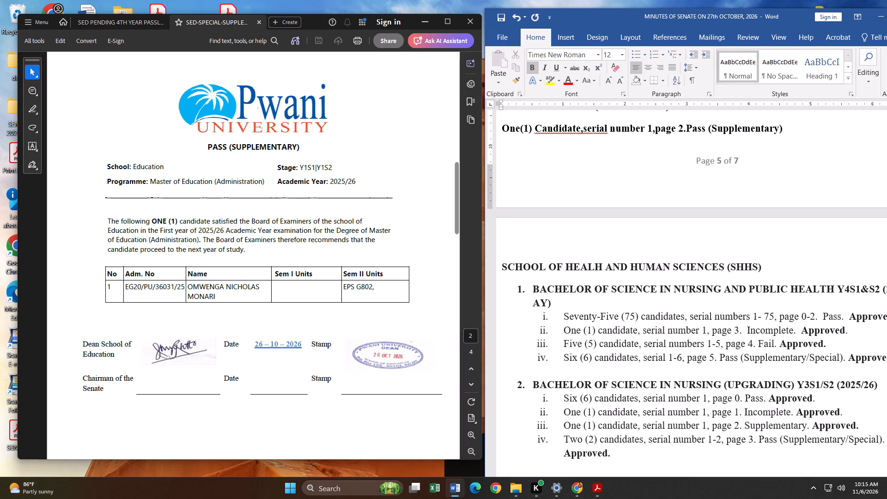
{"action": "key", "text": "Right"}
{"action": "key", "text": "period"}
{"action": "type", "text": "pproved"}
{"action": "key", "text": "period"}
Remove the bold formatting from the whole candidate entry beneath the Master of Education (Administration) heading.
{"action": "left_click_drag", "start_coordinate": [835, 129], "coordinate": [631, 127]}
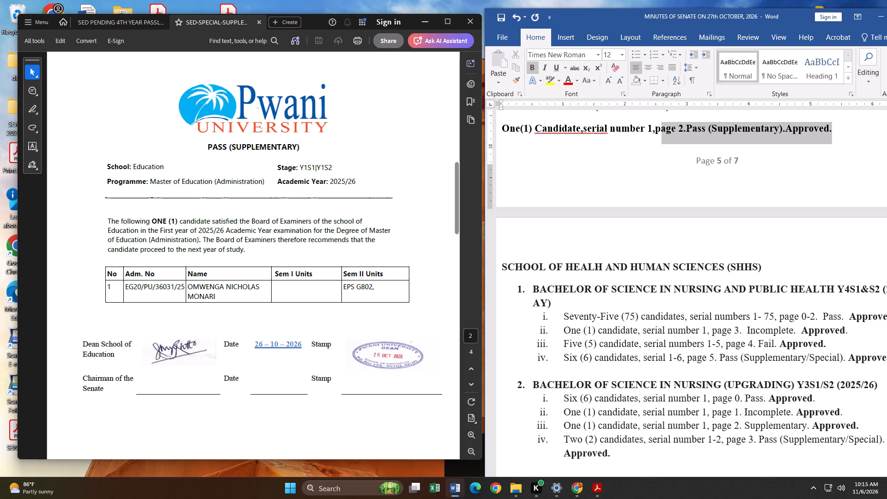
{"action": "left_click_drag", "start_coordinate": [631, 127], "coordinate": [504, 130]}
{"action": "left_click", "coordinate": [510, 118]}
{"action": "left_click", "coordinate": [541, 149]}
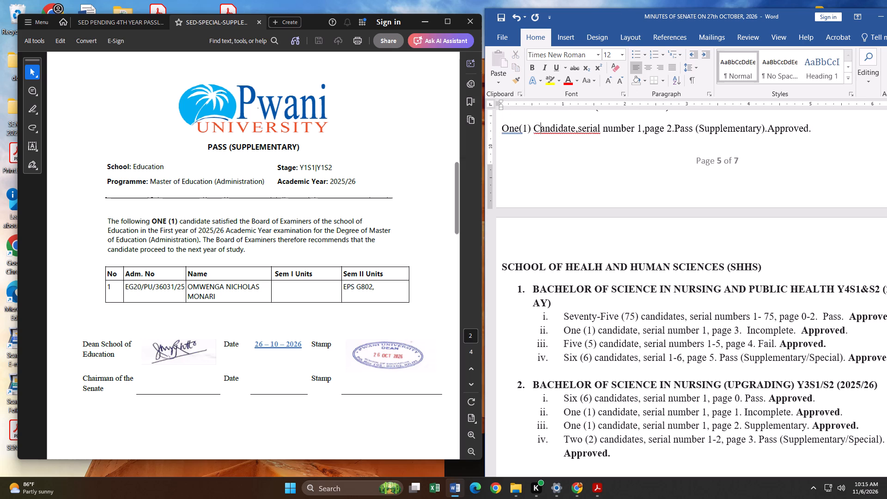
Correct the flagged spacing in the candidate entry so it reads "One (1) Candidate, serial number 1, page 2. Pass (Supplementary). Approved.".
{"action": "right_click", "coordinate": [508, 129]}
{"action": "left_click", "coordinate": [503, 140]}
{"action": "left_click", "coordinate": [559, 162]}
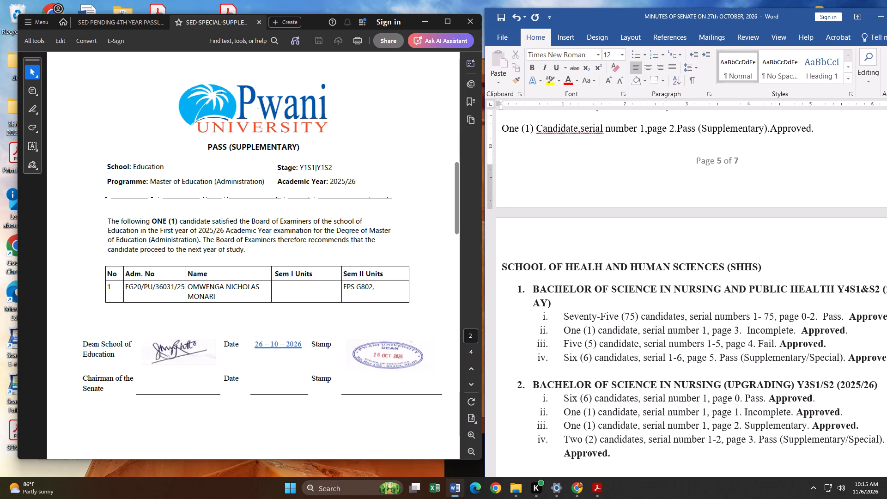
{"action": "right_click", "coordinate": [579, 131]}
{"action": "left_click", "coordinate": [561, 137]}
{"action": "left_click", "coordinate": [614, 148]}
{"action": "right_click", "coordinate": [651, 133]}
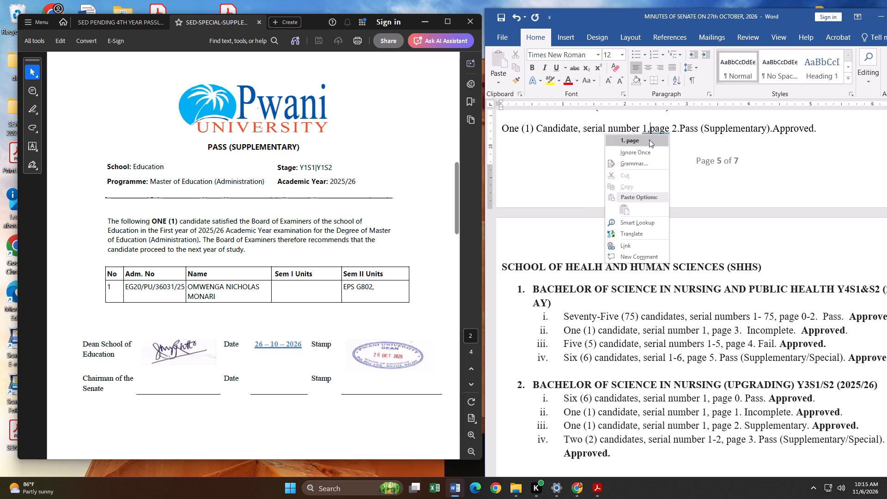
{"action": "left_click", "coordinate": [635, 139]}
{"action": "left_click", "coordinate": [671, 148]}
{"action": "right_click", "coordinate": [691, 128]}
{"action": "left_click", "coordinate": [675, 138]}
{"action": "left_click", "coordinate": [670, 160]}
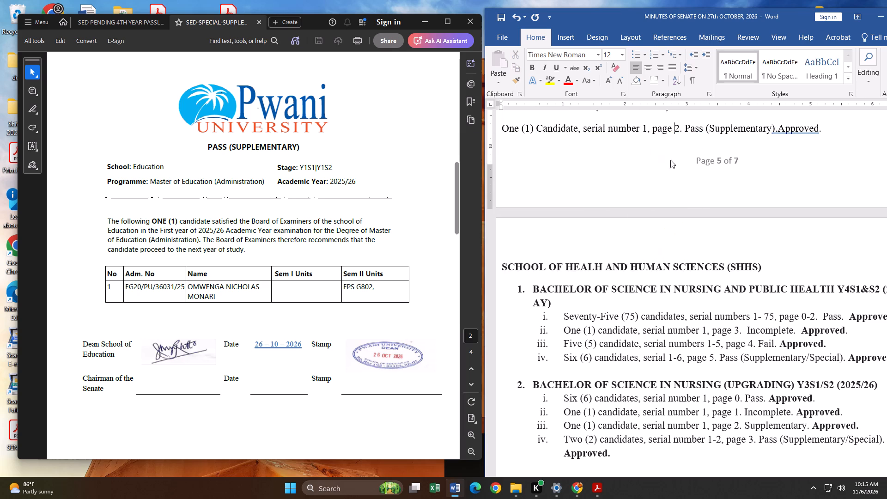
{"action": "right_click", "coordinate": [788, 131]}
{"action": "left_click", "coordinate": [782, 141]}
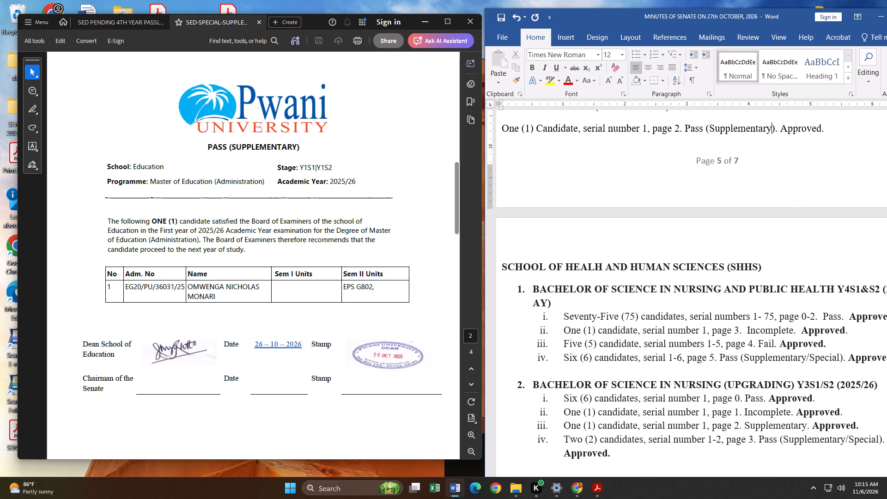
Format the candidate entry as a numbered list item in the lowercase roman style i., ii., iii.
{"action": "left_click_drag", "start_coordinate": [830, 130], "coordinate": [507, 131]}
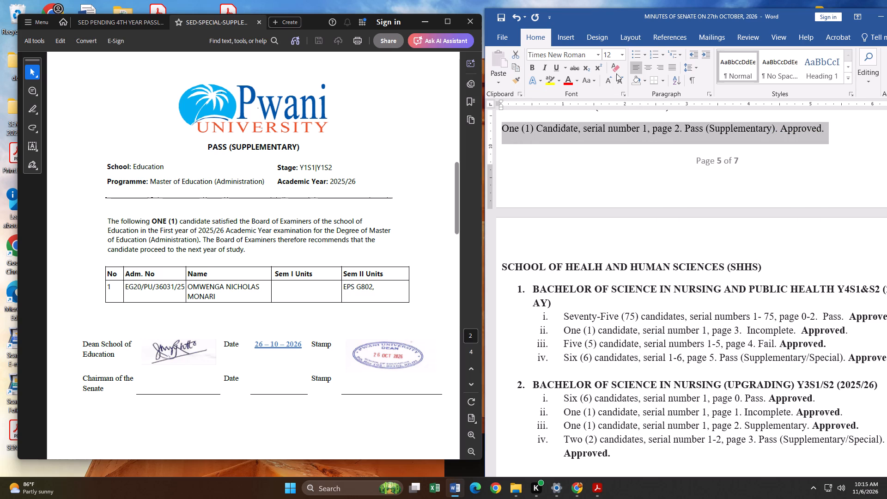
{"action": "left_click", "coordinate": [662, 55]}
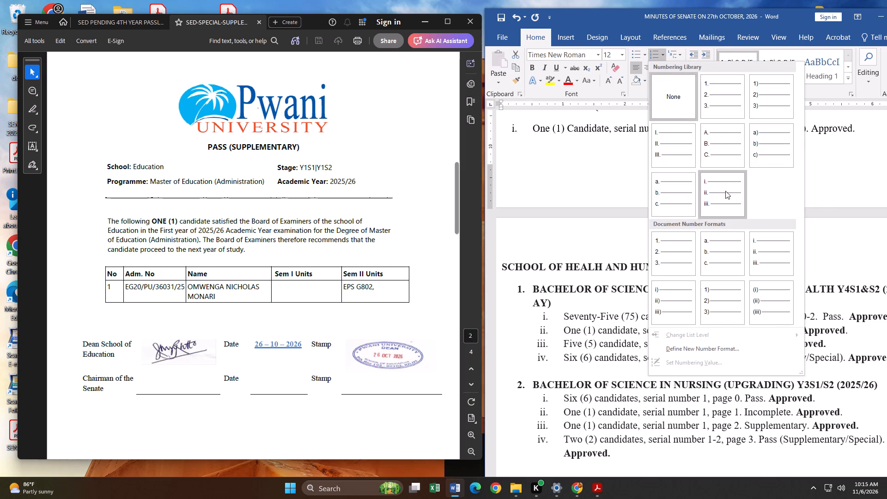
{"action": "left_click", "coordinate": [725, 191]}
{"action": "left_click", "coordinate": [607, 166]}
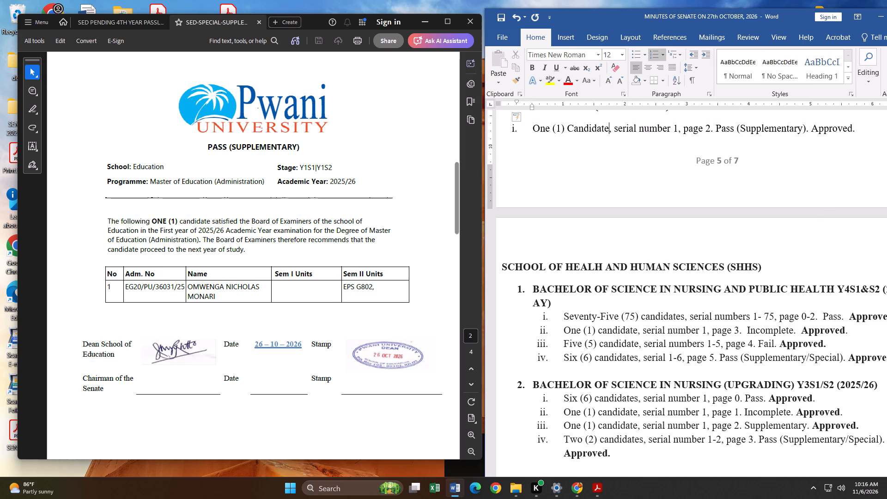
Make the word "Approved" at the end of the candidate entry bold.
{"action": "left_click_drag", "start_coordinate": [851, 128], "coordinate": [821, 128]}
{"action": "left_click_drag", "start_coordinate": [821, 128], "coordinate": [814, 128]}
{"action": "left_click", "coordinate": [759, 115]}
{"action": "left_click", "coordinate": [775, 151]}
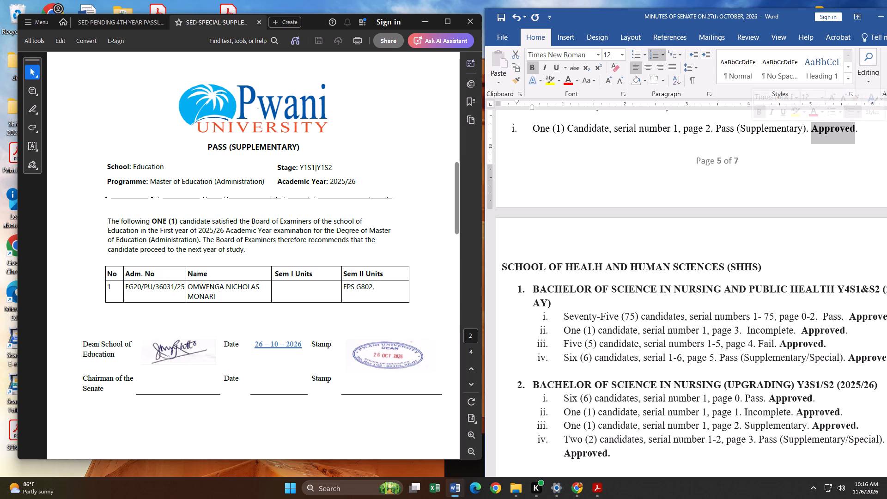
{"action": "left_click", "coordinate": [824, 158]}
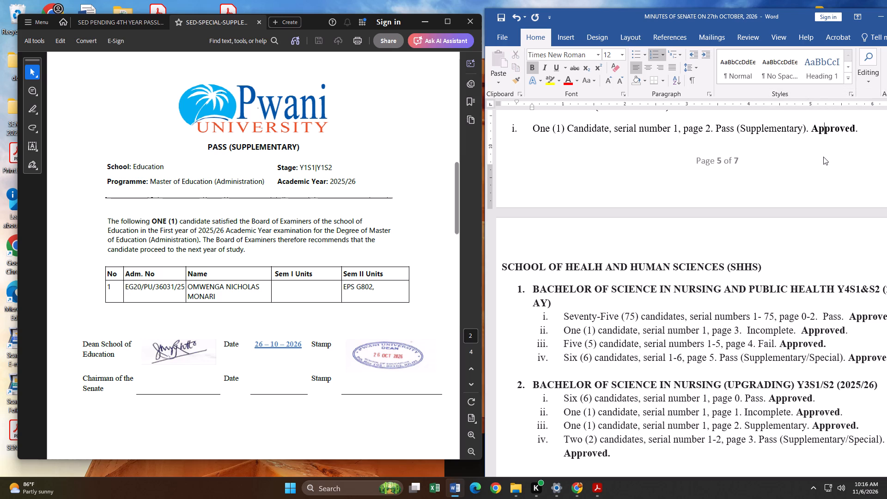
Change "Candidate" to lowercase "candidate" in the Master of Education (Administration) entry.
{"action": "left_click", "coordinate": [571, 129]}
{"action": "key", "text": "BackSpace"}
{"action": "key", "text": "c"}
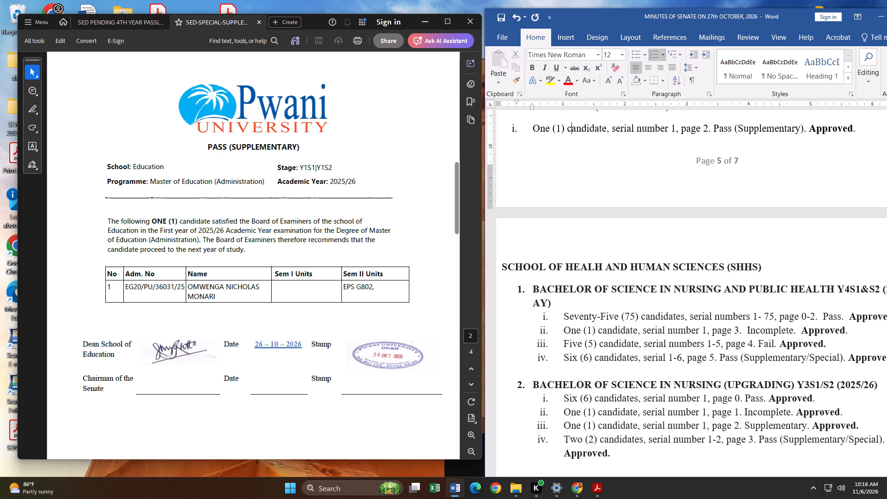
Add the programme line "Master of Education (Curriculum Development)" from the passlist PDF's next page as an unnumbered line below the candidate entry.
{"action": "left_click", "coordinate": [864, 128]}
{"action": "scroll", "coordinate": [250, 319], "scroll_direction": "down", "scroll_amount": 9}
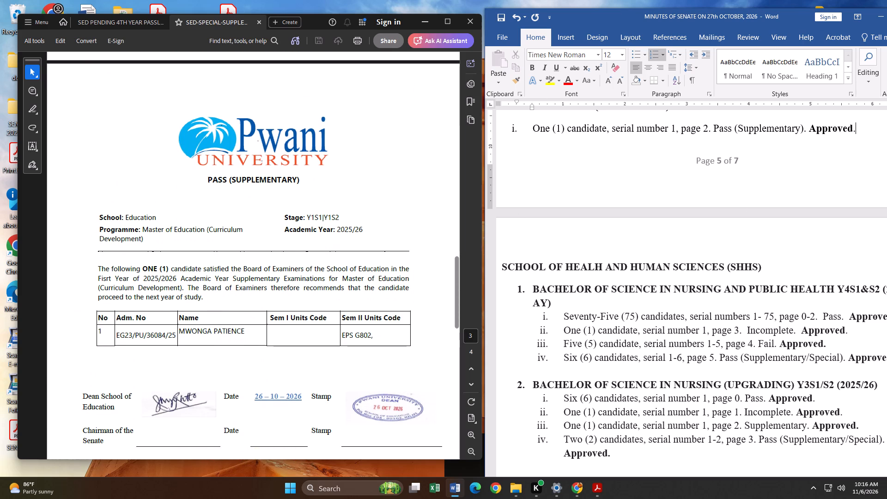
{"action": "scroll", "coordinate": [782, 170], "scroll_direction": "up", "scroll_amount": 3}
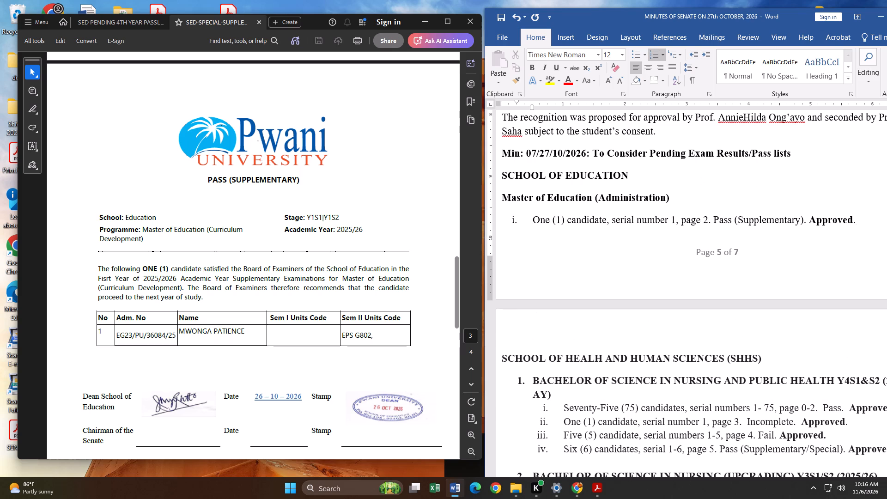
{"action": "key", "text": "Return"}
{"action": "key", "text": "Return"}
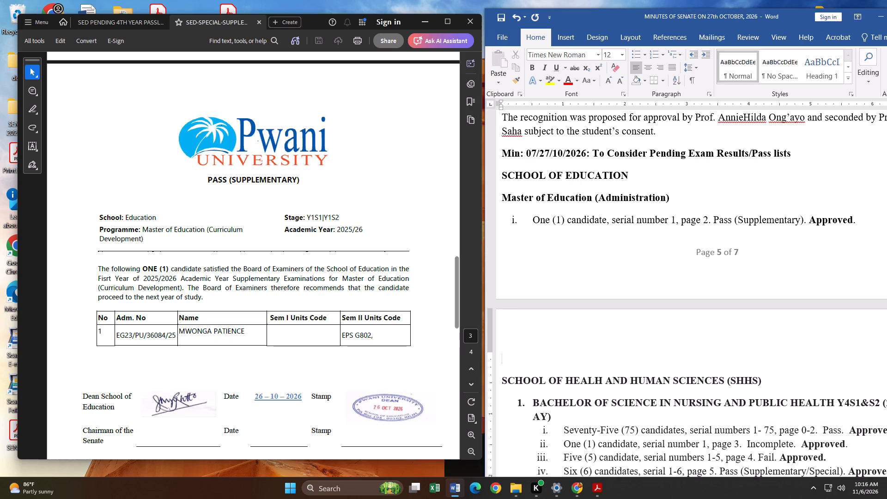
{"action": "type", "text": "aster"}
{"action": "key", "text": "space"}
{"action": "type", "text": "of"}
{"action": "key", "text": "space"}
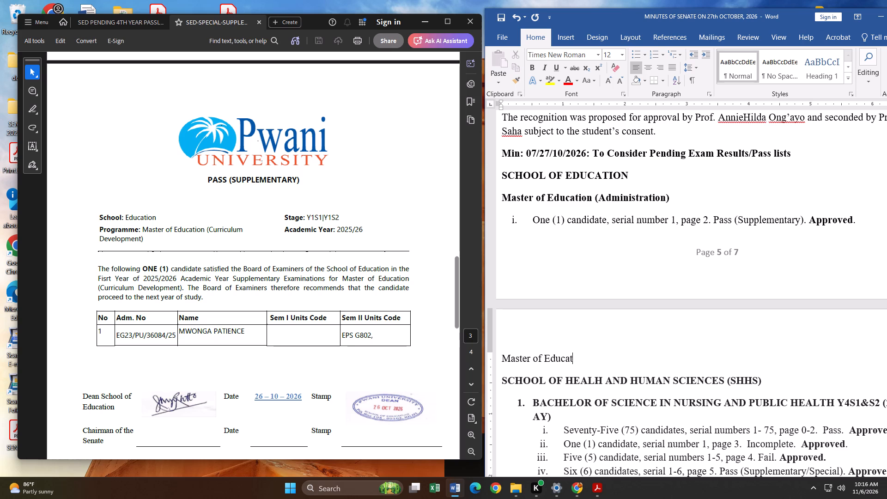
{"action": "key", "text": "BackSpace"}
{"action": "type", "text": "()"}
{"action": "key", "text": "Left"}
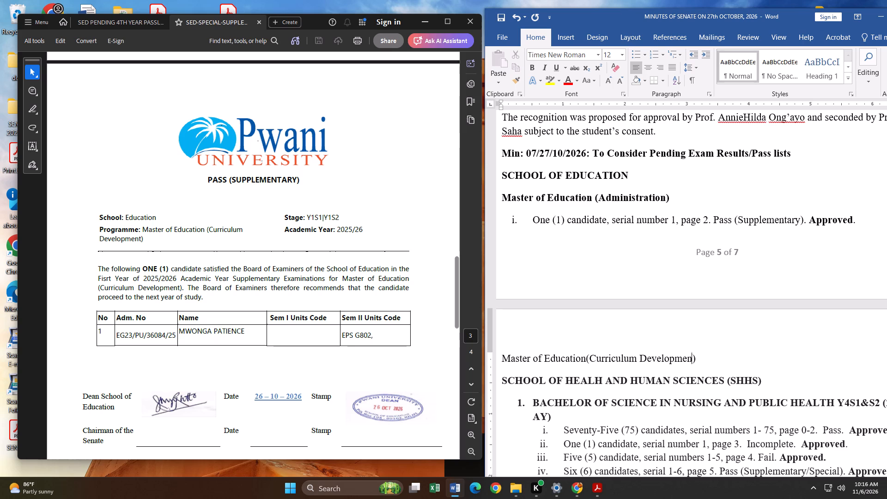
{"action": "left_click", "coordinate": [585, 359]}
{"action": "key", "text": "space"}
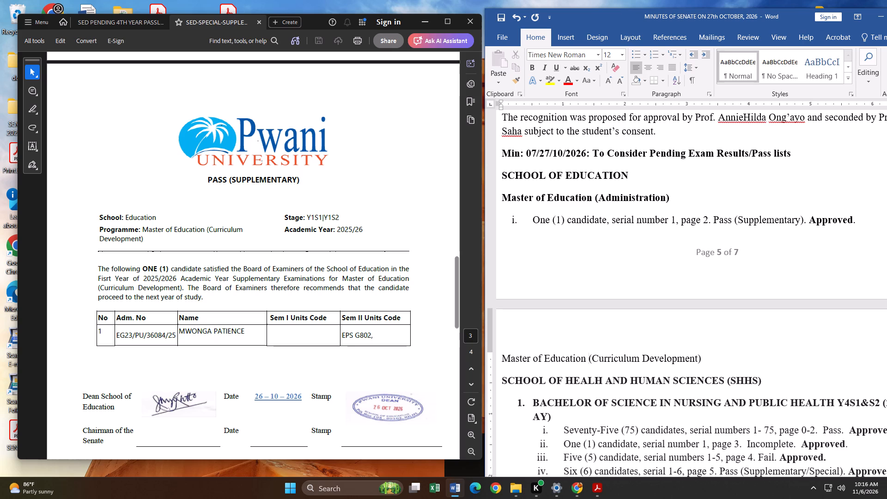
Make the "Master of Education (Curriculum Development)" heading bold.
{"action": "left_click_drag", "start_coordinate": [713, 356], "coordinate": [509, 354]}
{"action": "left_click", "coordinate": [515, 341]}
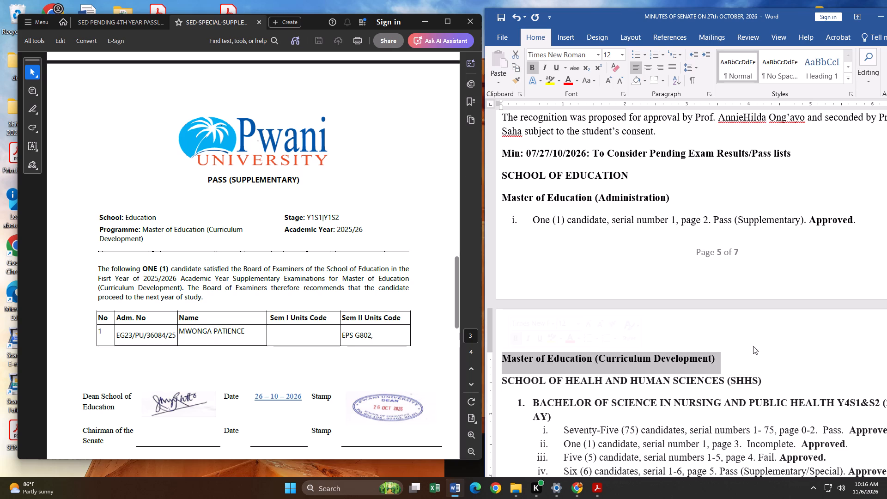
{"action": "left_click", "coordinate": [753, 346]}
{"action": "left_click", "coordinate": [721, 360]}
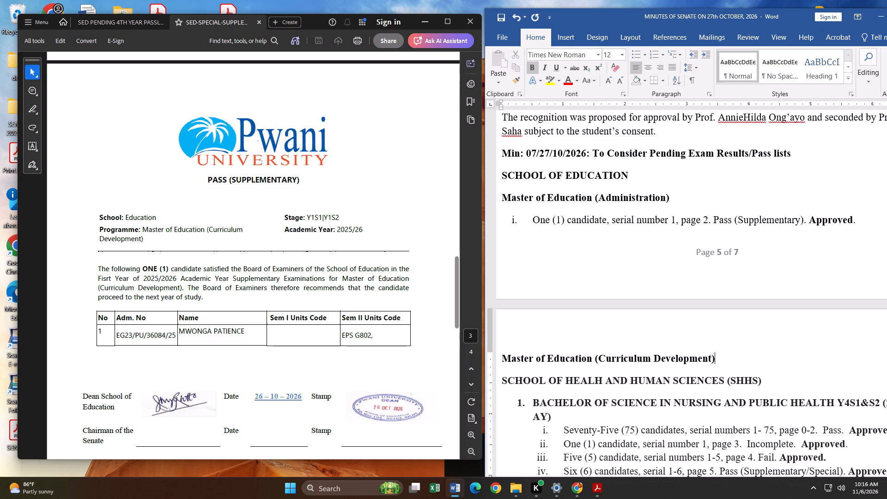
Copy the Master of Education (Administration) candidate entry, as text only, onto a new line below the "Master of Education (Curriculum Development)" heading.
{"action": "key", "text": "Return"}
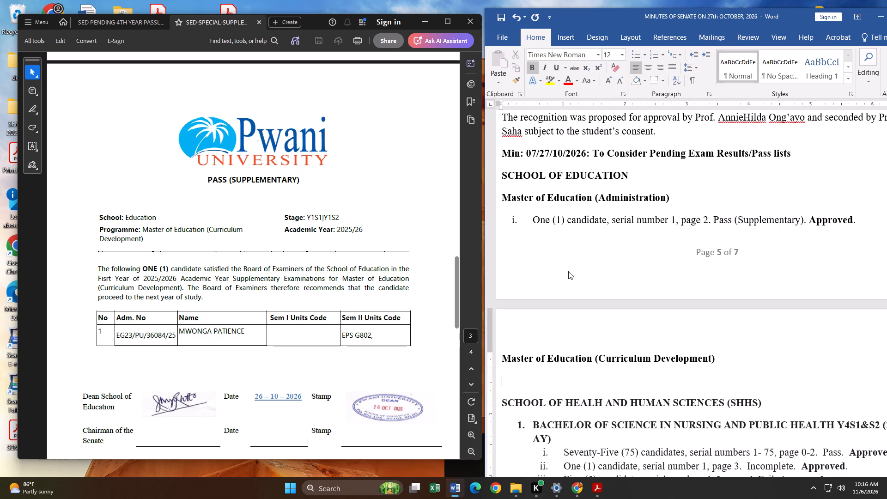
{"action": "left_click_drag", "start_coordinate": [507, 223], "coordinate": [542, 223]}
{"action": "left_click_drag", "start_coordinate": [542, 223], "coordinate": [869, 222]}
{"action": "right_click", "coordinate": [841, 224]}
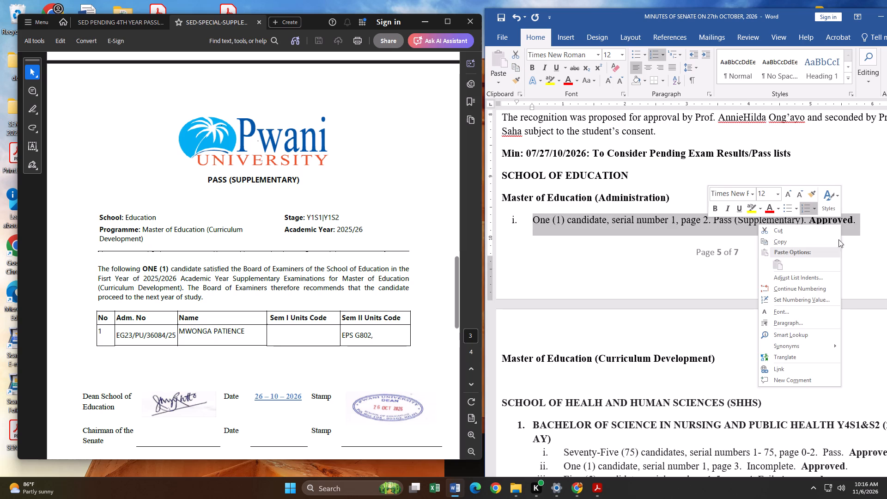
{"action": "left_click", "coordinate": [818, 239]}
{"action": "left_click", "coordinate": [529, 383]}
{"action": "right_click", "coordinate": [529, 383]}
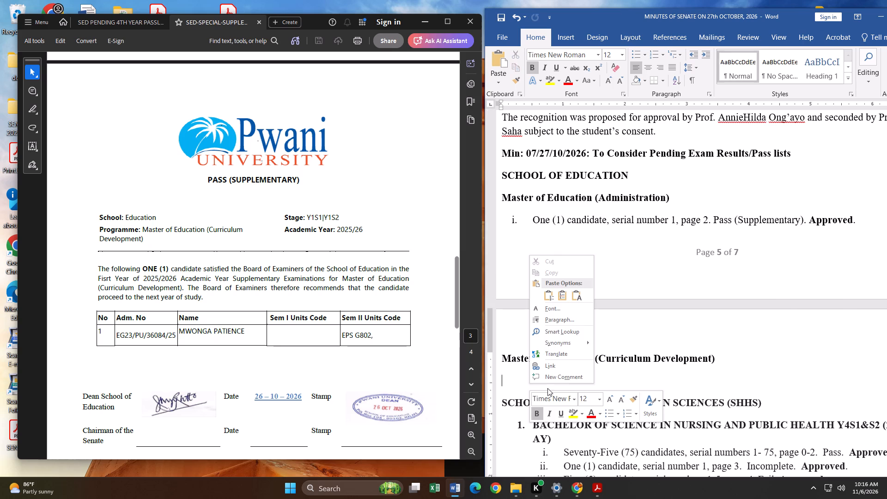
{"action": "left_click", "coordinate": [576, 294]}
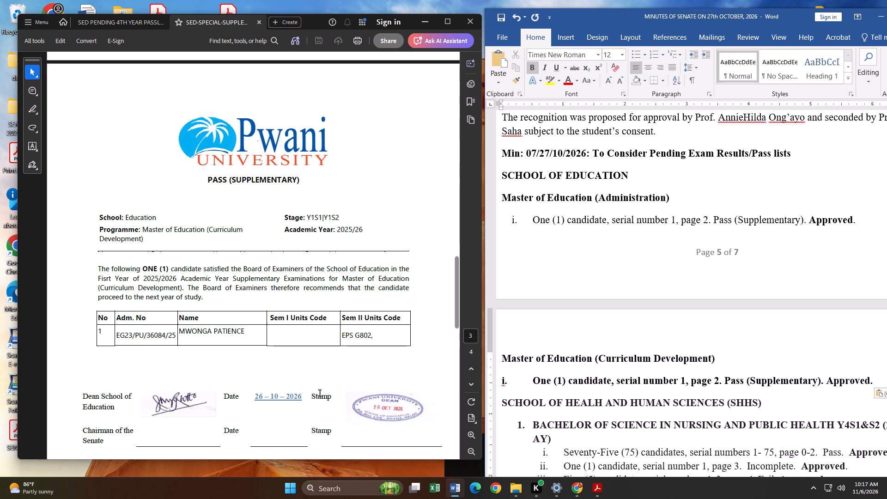
Set the page number in the Curriculum Development entry to 3, following the passlist PDF's page footer.
{"action": "scroll", "coordinate": [243, 391], "scroll_direction": "down", "scroll_amount": 3}
{"action": "scroll", "coordinate": [328, 379], "scroll_direction": "up", "scroll_amount": 1}
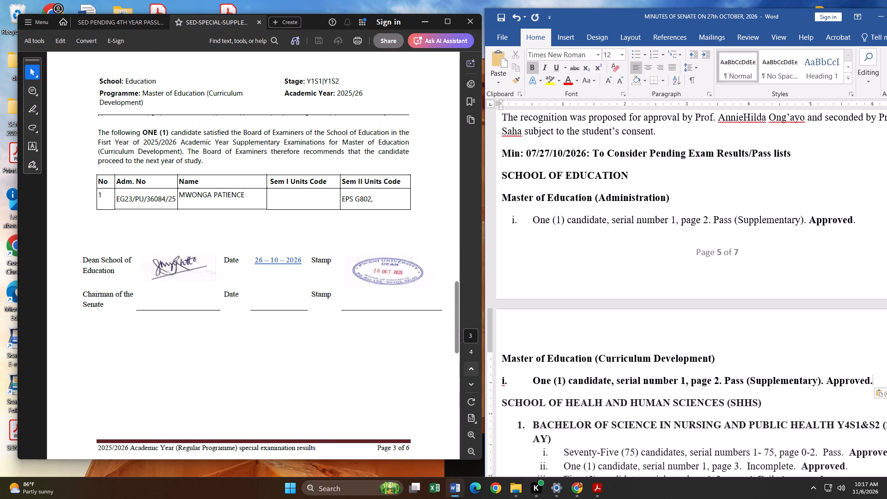
{"action": "left_click", "coordinate": [717, 380]}
{"action": "key", "text": "BackSpace"}
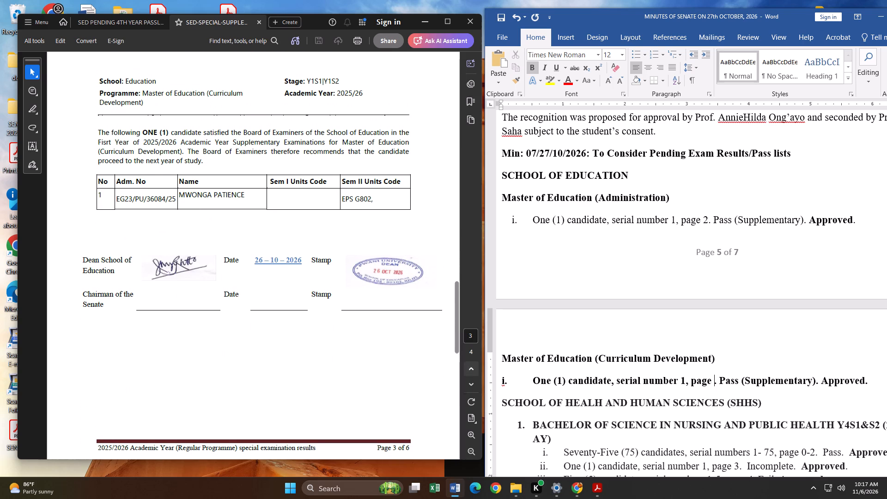
{"action": "key", "text": "3"}
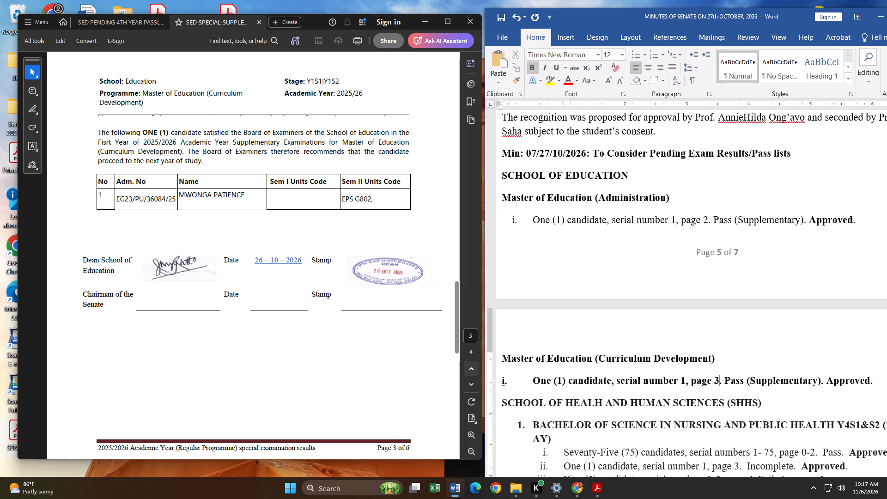
Remove the bold from the Curriculum Development entry, including its numeral, but leave out the final word "Approved.".
{"action": "left_click_drag", "start_coordinate": [826, 381], "coordinate": [506, 383]}
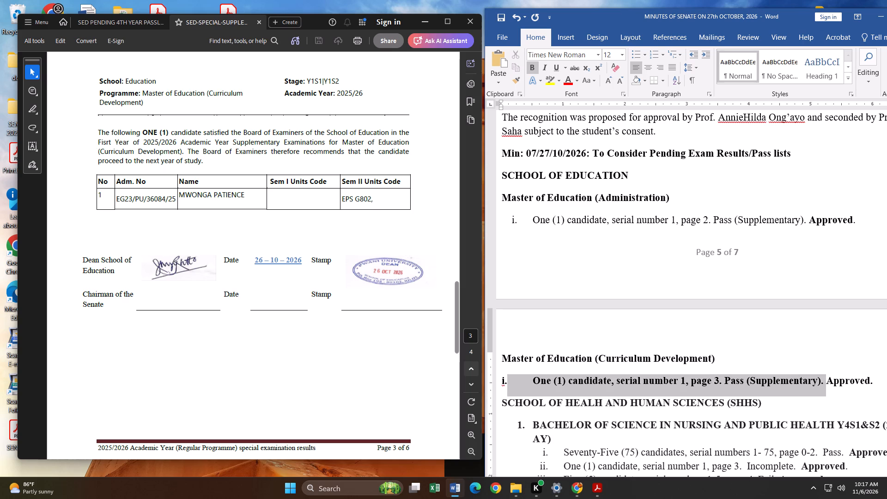
{"action": "left_click_drag", "start_coordinate": [506, 383], "coordinate": [501, 383]}
{"action": "left_click", "coordinate": [508, 370]}
{"action": "left_click", "coordinate": [544, 395]}
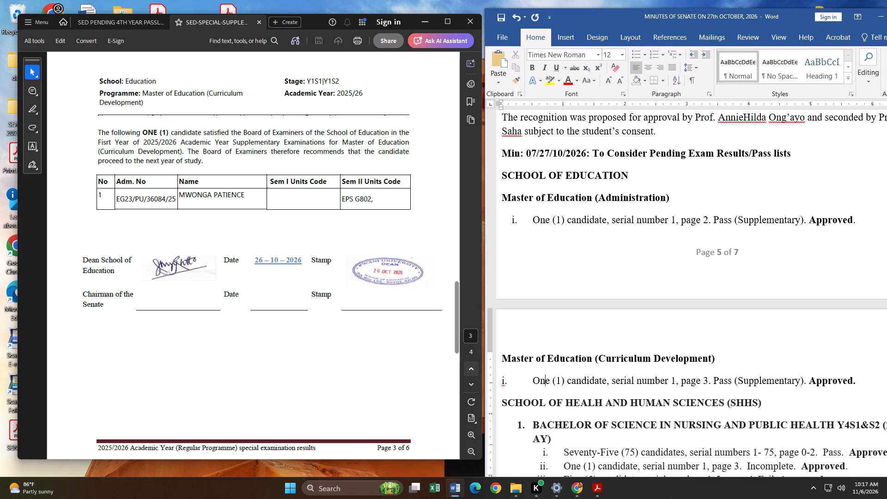
Add the programme name "Master of Education (Comparative and International Education)" from the passlist PDF's last page, as text only, below the Curriculum Development entry.
{"action": "scroll", "coordinate": [301, 268], "scroll_direction": "up", "scroll_amount": 1}
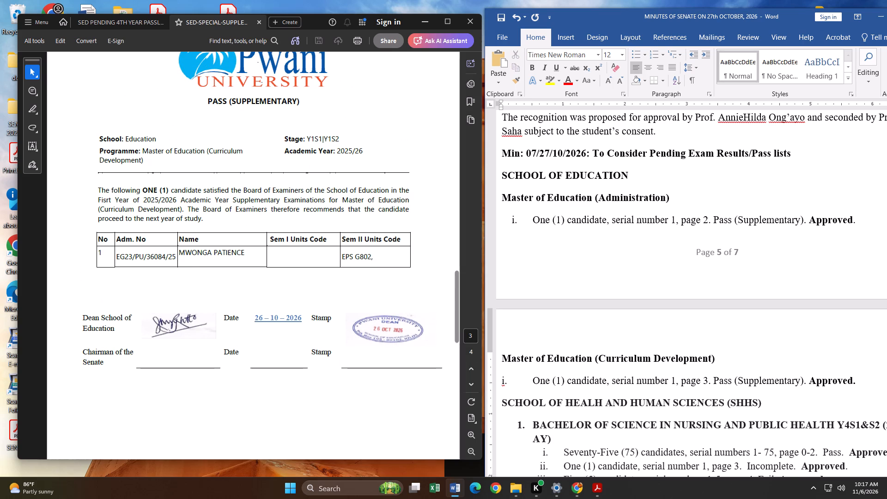
{"action": "scroll", "coordinate": [741, 345], "scroll_direction": "down", "scroll_amount": 1}
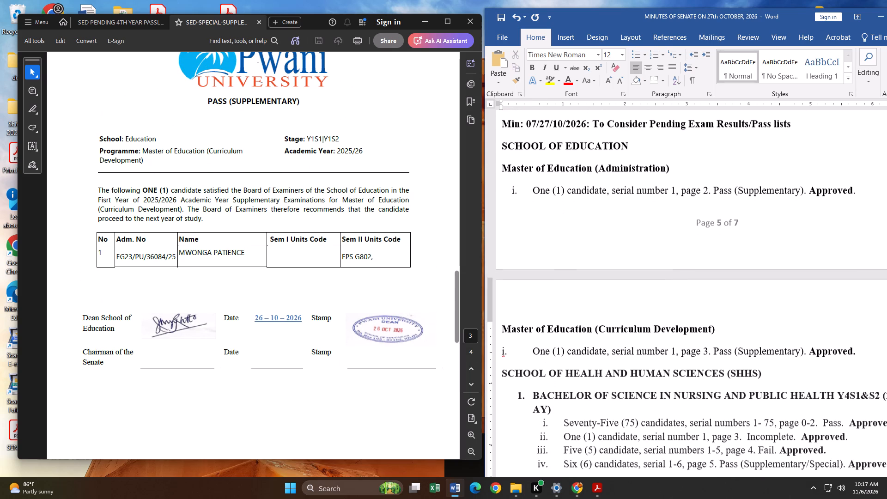
{"action": "scroll", "coordinate": [301, 313], "scroll_direction": "down", "scroll_amount": 2}
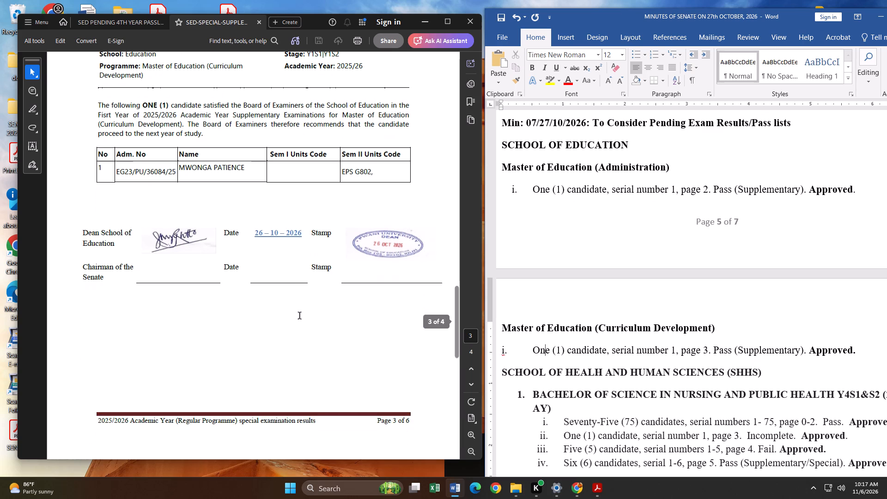
{"action": "scroll", "coordinate": [299, 318], "scroll_direction": "down", "scroll_amount": 7}
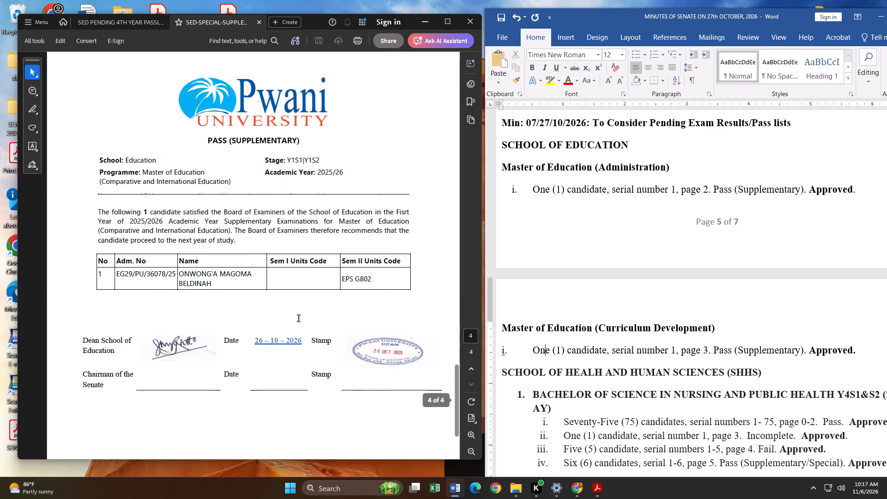
{"action": "left_click", "coordinate": [753, 357]}
{"action": "left_click", "coordinate": [860, 348]}
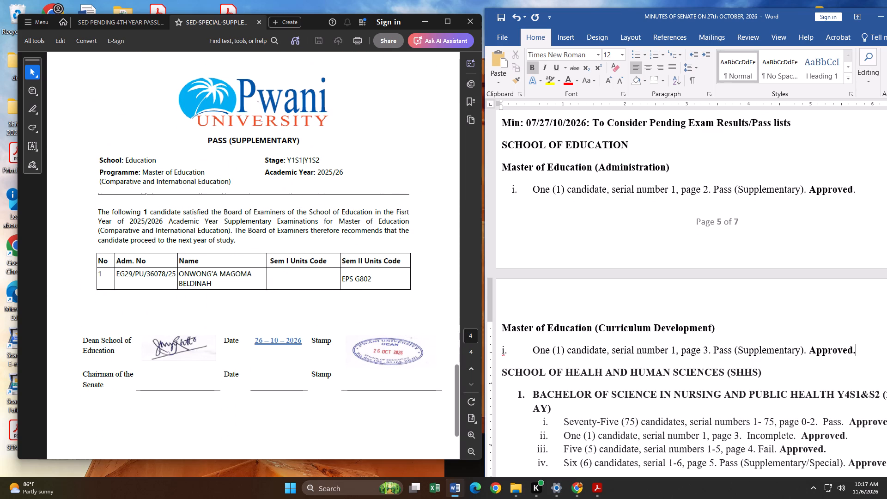
{"action": "key", "text": "Return"}
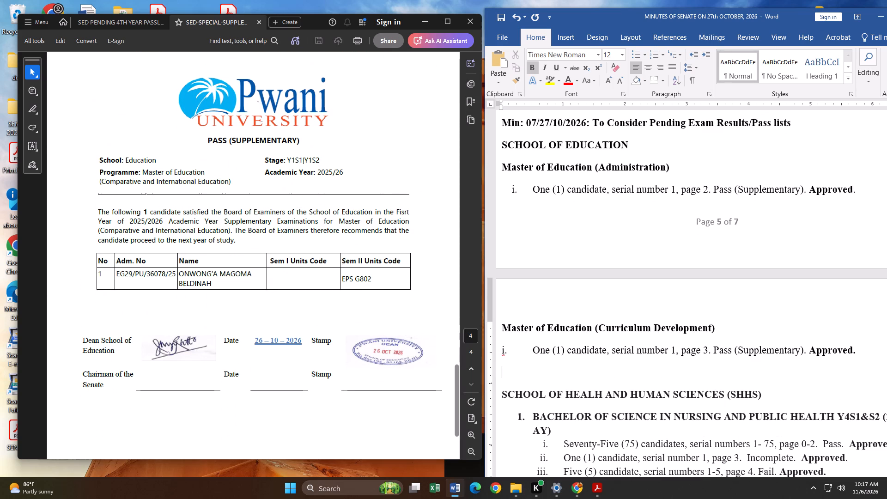
{"action": "left_click", "coordinate": [237, 184]}
{"action": "left_click_drag", "start_coordinate": [233, 182], "coordinate": [111, 178]}
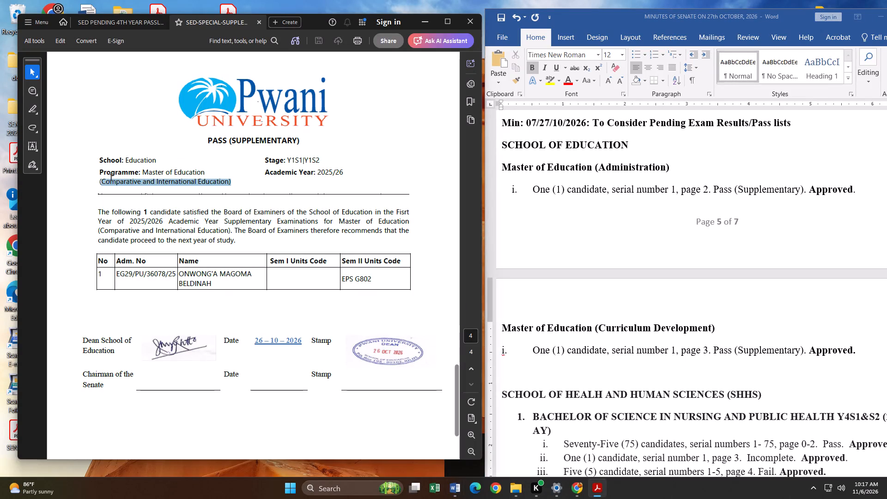
{"action": "left_click_drag", "start_coordinate": [111, 178], "coordinate": [144, 174]}
{"action": "right_click", "coordinate": [146, 173]}
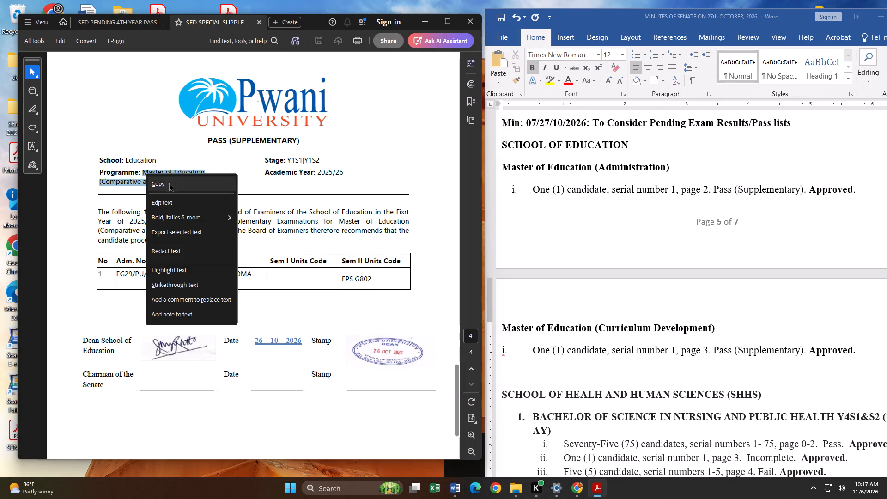
{"action": "left_click", "coordinate": [170, 184]}
{"action": "left_click", "coordinate": [521, 372]}
{"action": "right_click", "coordinate": [517, 373]}
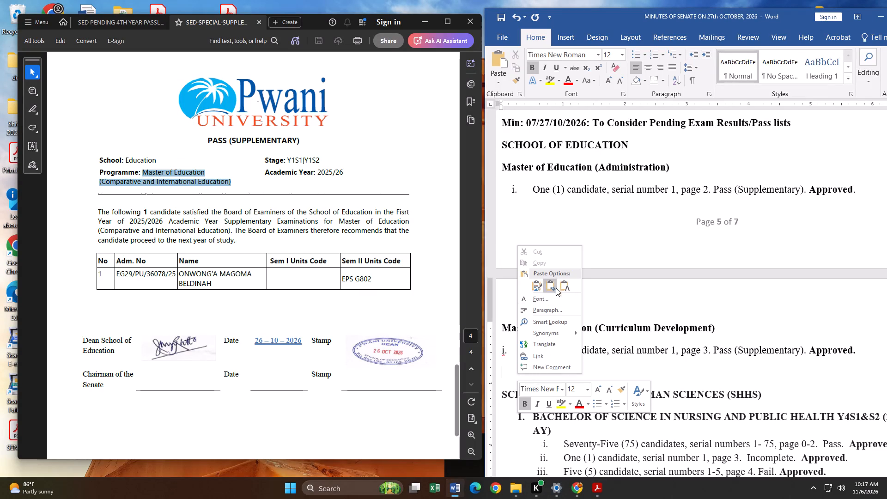
{"action": "left_click", "coordinate": [569, 288]}
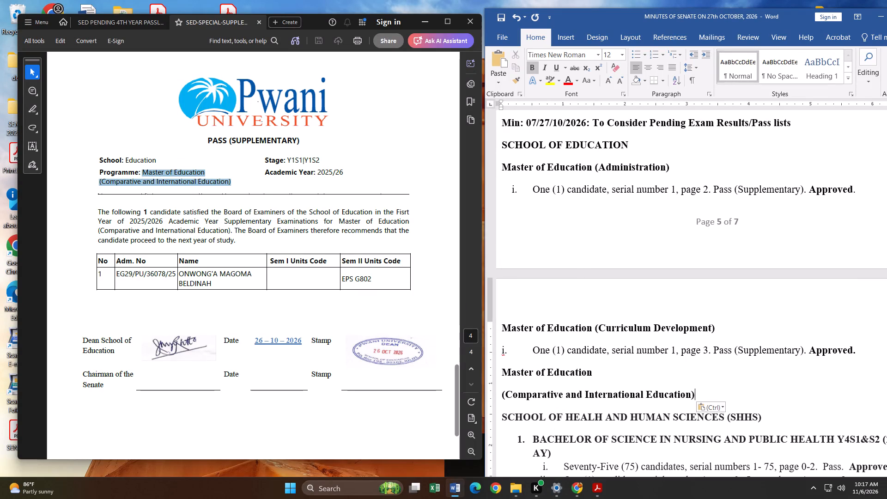
Join the two-line programme name into the single line "Master of Education (Comparative and International Education)" with a space before the bracket.
{"action": "left_click", "coordinate": [499, 398]}
{"action": "key", "text": "BackSpace"}
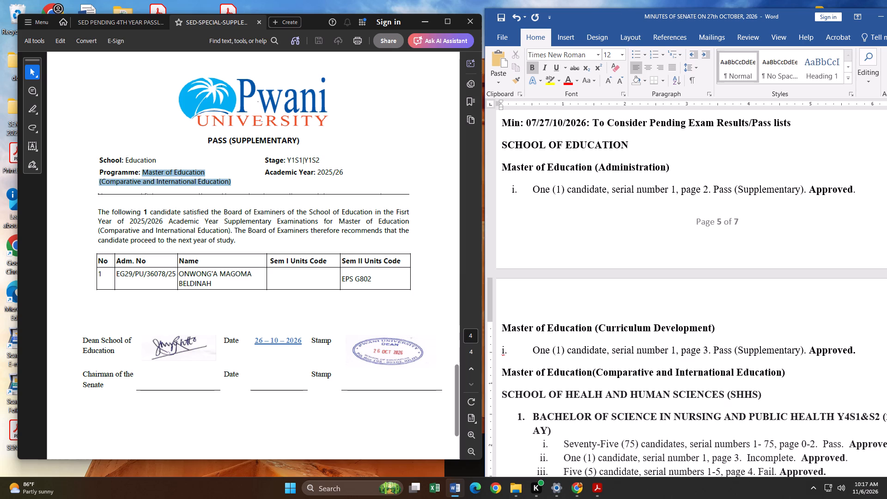
{"action": "key", "text": "space"}
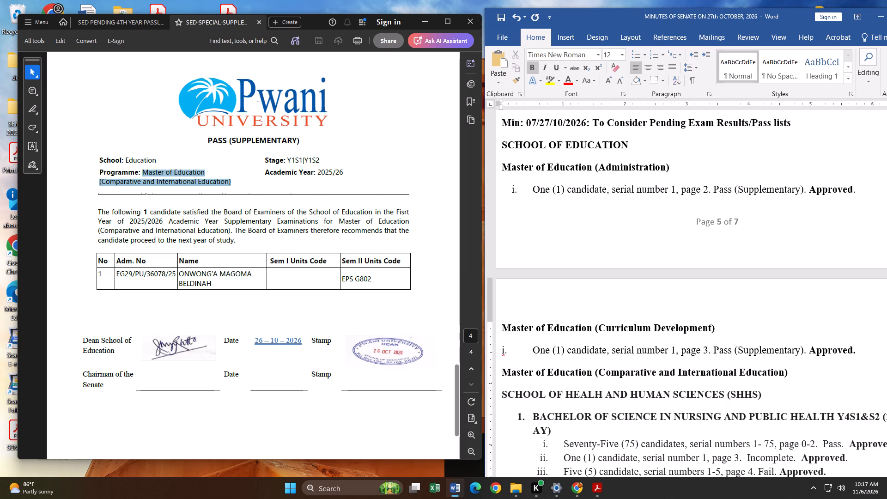
Convert the "Master of Education (Administration)" heading to uppercase.
{"action": "scroll", "coordinate": [758, 385], "scroll_direction": "up", "scroll_amount": 2}
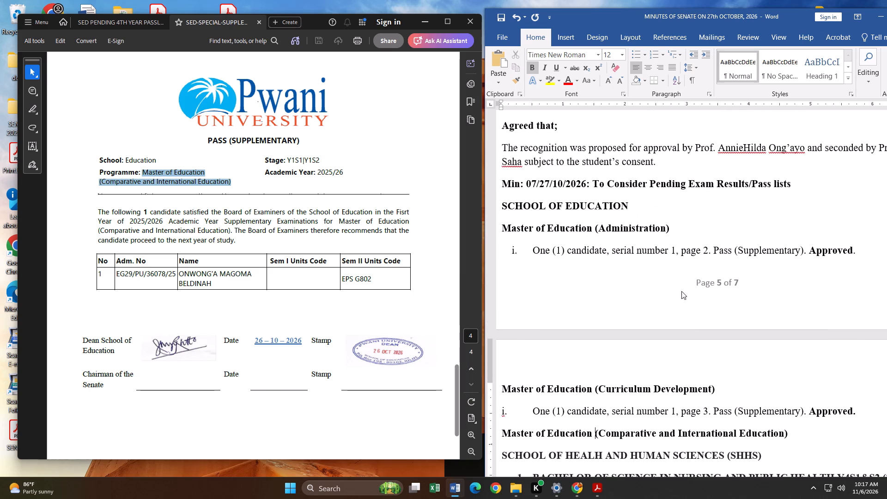
{"action": "left_click_drag", "start_coordinate": [678, 228], "coordinate": [499, 233]}
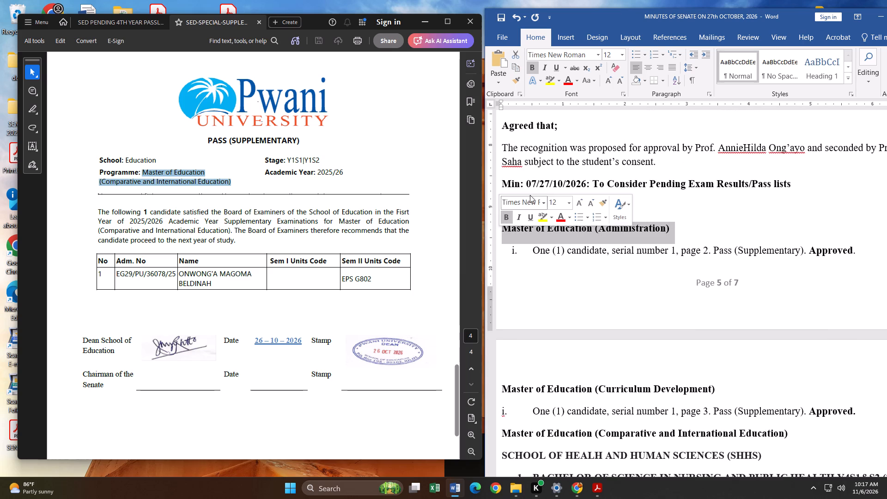
{"action": "left_click", "coordinate": [595, 82]}
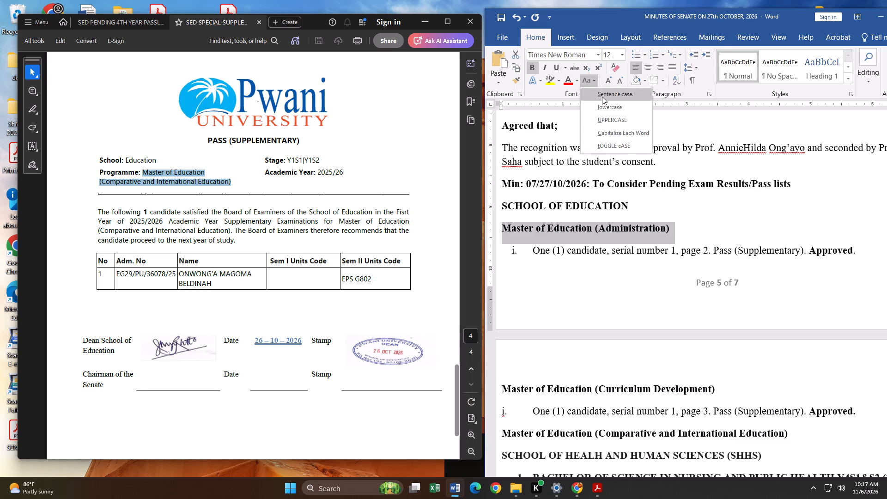
{"action": "left_click", "coordinate": [608, 118]}
{"action": "left_click", "coordinate": [691, 292]}
Convert the "Master of Education (Curriculum Development)" heading to uppercase.
{"action": "scroll", "coordinate": [662, 313], "scroll_direction": "down", "scroll_amount": 3}
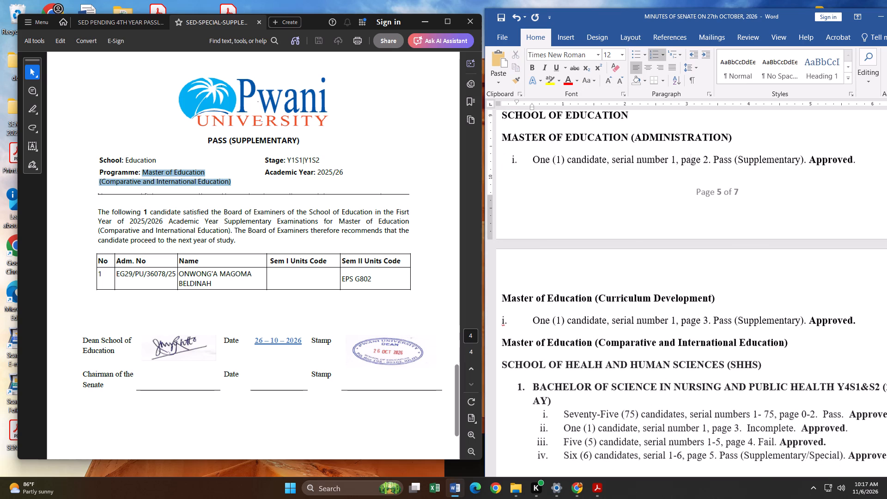
{"action": "left_click_drag", "start_coordinate": [720, 299], "coordinate": [514, 299]}
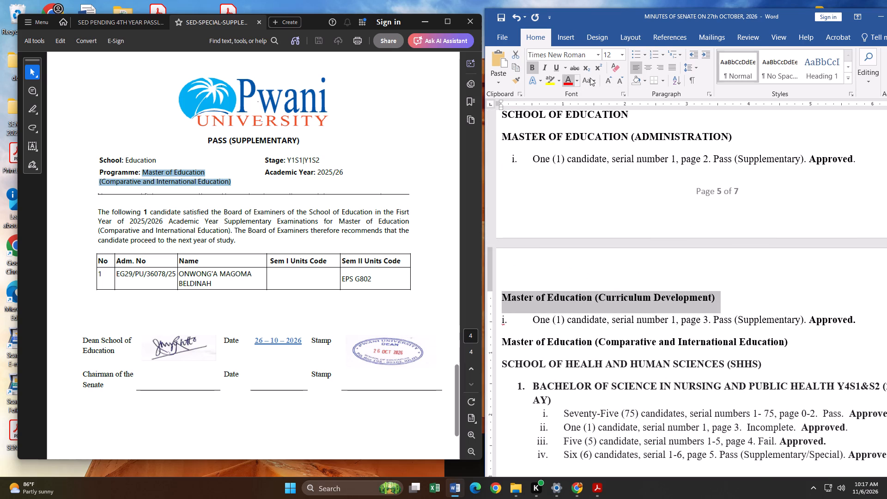
{"action": "left_click", "coordinate": [595, 81]}
{"action": "left_click", "coordinate": [610, 118]}
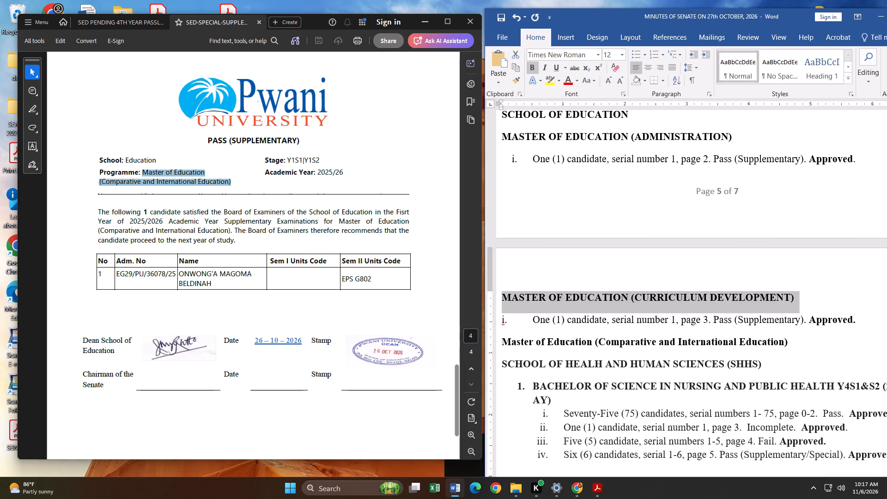
{"action": "left_click", "coordinate": [729, 351]}
Convert the "Master of Education (Comparative and International Education)" heading to uppercase.
{"action": "scroll", "coordinate": [717, 350], "scroll_direction": "down", "scroll_amount": 3}
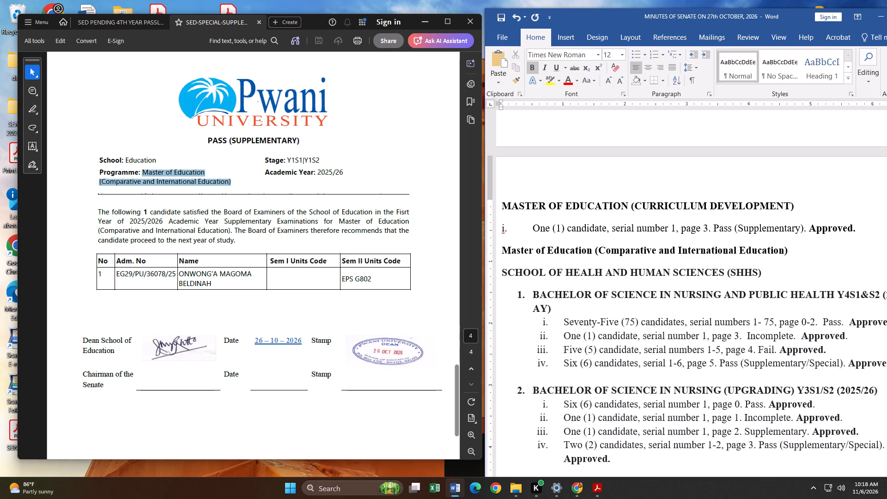
{"action": "left_click_drag", "start_coordinate": [796, 259], "coordinate": [515, 249]}
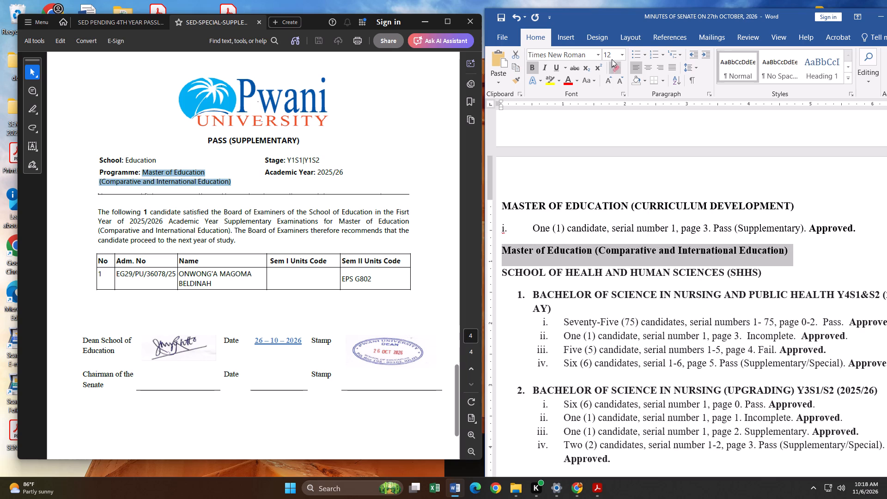
{"action": "left_click", "coordinate": [596, 83]}
{"action": "left_click", "coordinate": [611, 120]}
{"action": "left_click", "coordinate": [723, 273]}
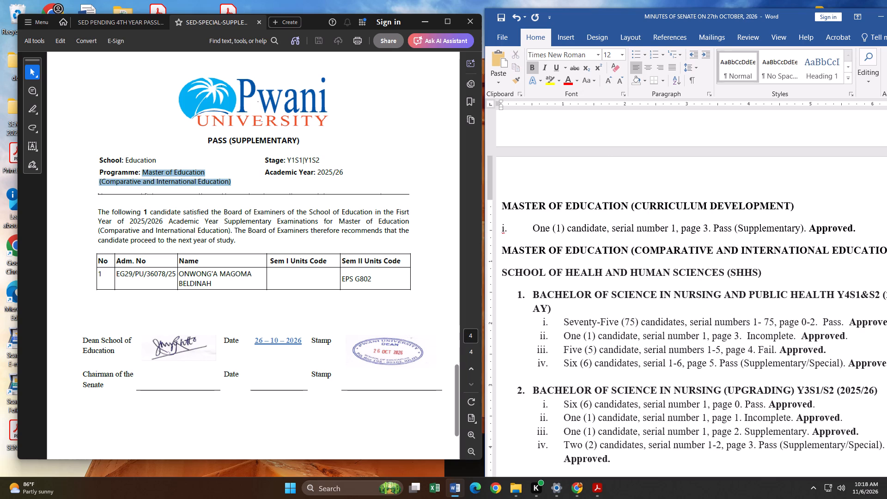
Copy the Curriculum Development result line onto a new line below the "MASTER OF EDUCATION (COMPARATIVE AND INTERNATIONAL EDUCATION)" heading.
{"action": "left_click_drag", "start_coordinate": [612, 18], "coordinate": [581, 16]}
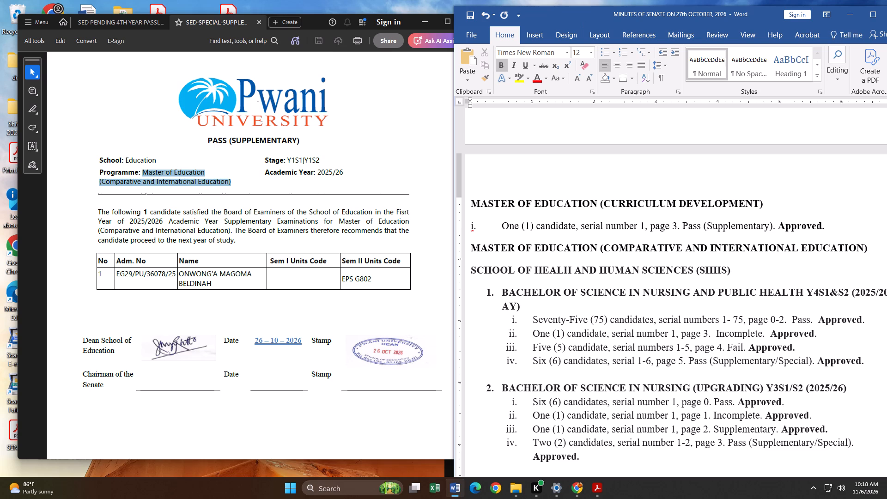
{"action": "left_click", "coordinate": [875, 249]}
{"action": "key", "text": "Return"}
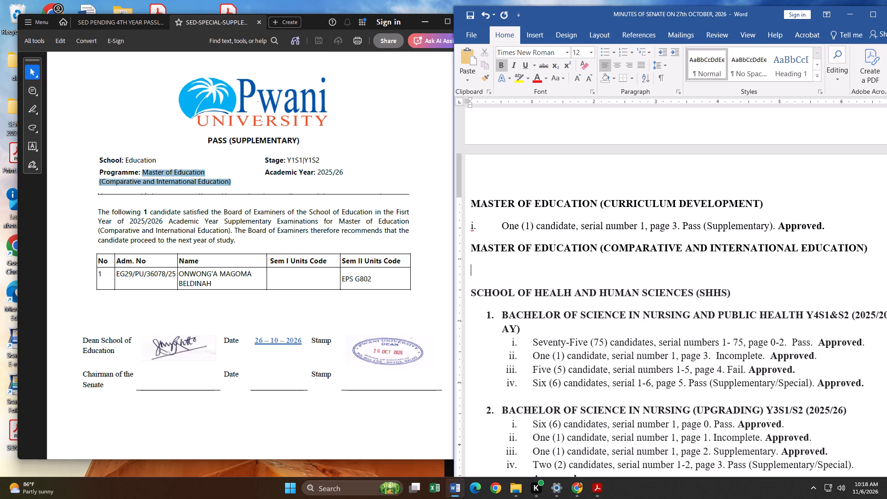
{"action": "left_click_drag", "start_coordinate": [828, 226], "coordinate": [745, 224]}
{"action": "left_click_drag", "start_coordinate": [745, 224], "coordinate": [501, 223]}
{"action": "left_click", "coordinate": [501, 223]}
{"action": "left_click_drag", "start_coordinate": [471, 225], "coordinate": [845, 234]}
{"action": "right_click", "coordinate": [778, 232]}
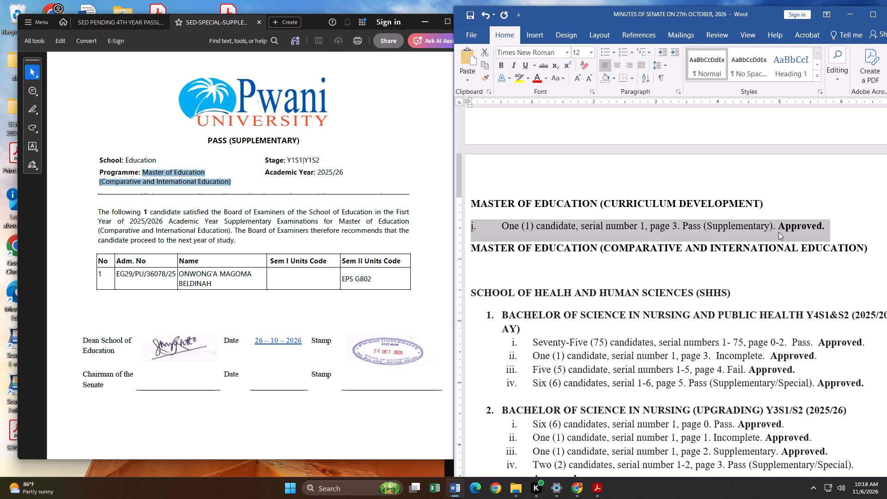
{"action": "left_click", "coordinate": [797, 245]}
{"action": "left_click", "coordinate": [513, 271]}
{"action": "right_click", "coordinate": [508, 271]}
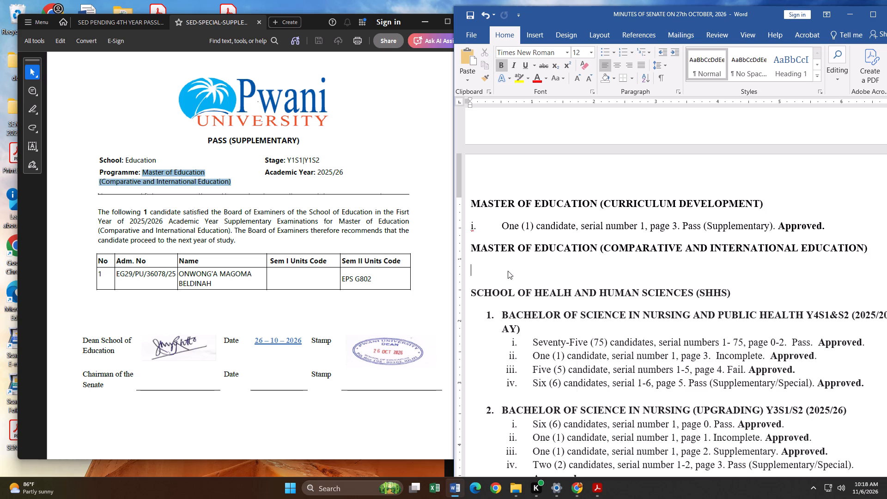
{"action": "left_click", "coordinate": [573, 310]}
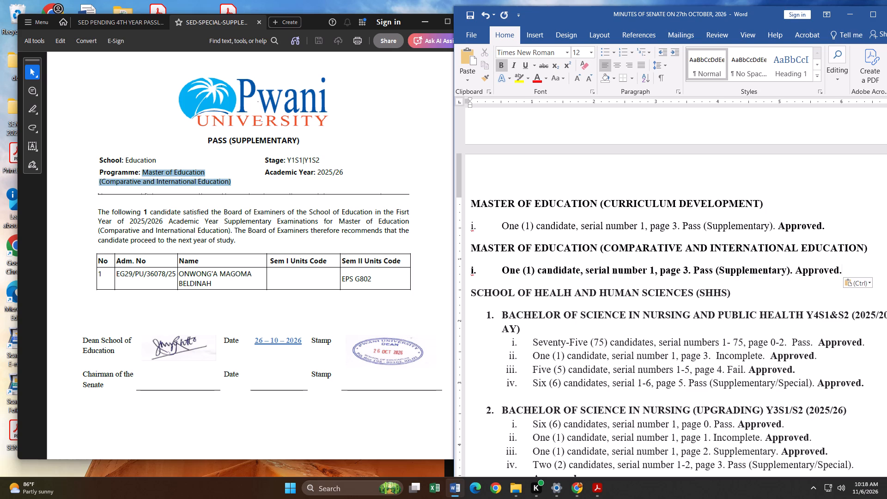
Remove bold from the pasted Comparative and International Education result line, except for the word "Approved.".
{"action": "left_click_drag", "start_coordinate": [795, 272], "coordinate": [537, 274]}
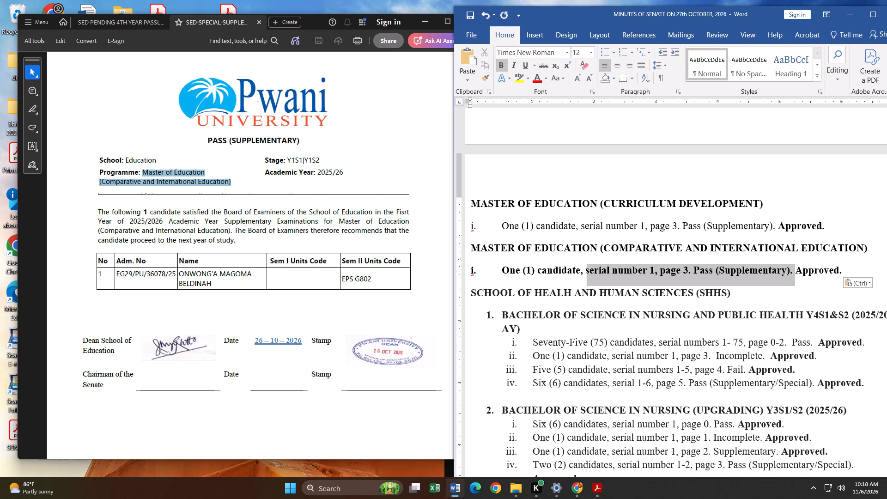
{"action": "left_click_drag", "start_coordinate": [537, 274], "coordinate": [469, 272]}
{"action": "left_click", "coordinate": [479, 258]}
{"action": "left_click", "coordinate": [520, 285]}
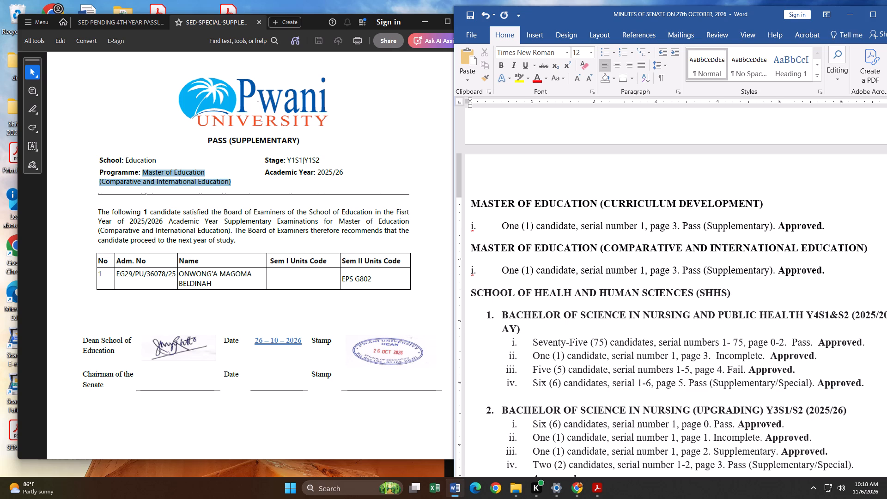
Check the Comparative and International Education passlist page and set the page number in its result line to 4.
{"action": "scroll", "coordinate": [332, 383], "scroll_direction": "down", "scroll_amount": 1}
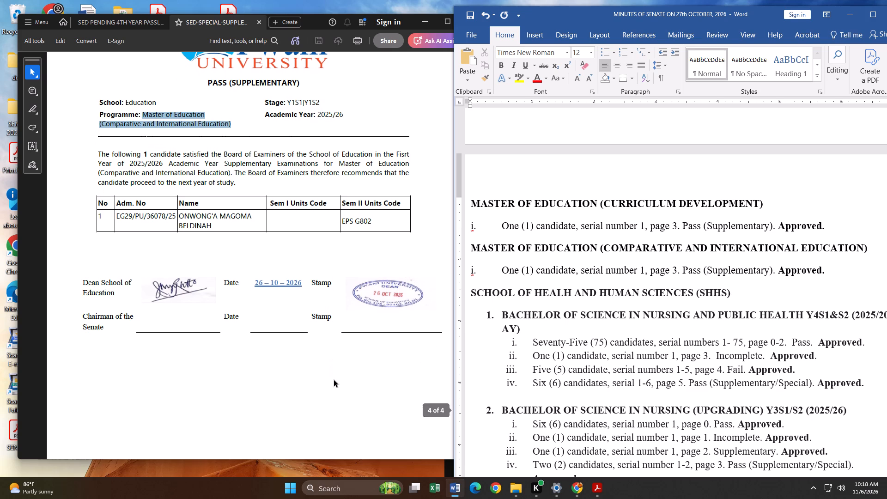
{"action": "scroll", "coordinate": [334, 380], "scroll_direction": "down", "scroll_amount": 2}
{"action": "scroll", "coordinate": [334, 380], "scroll_direction": "up", "scroll_amount": 2}
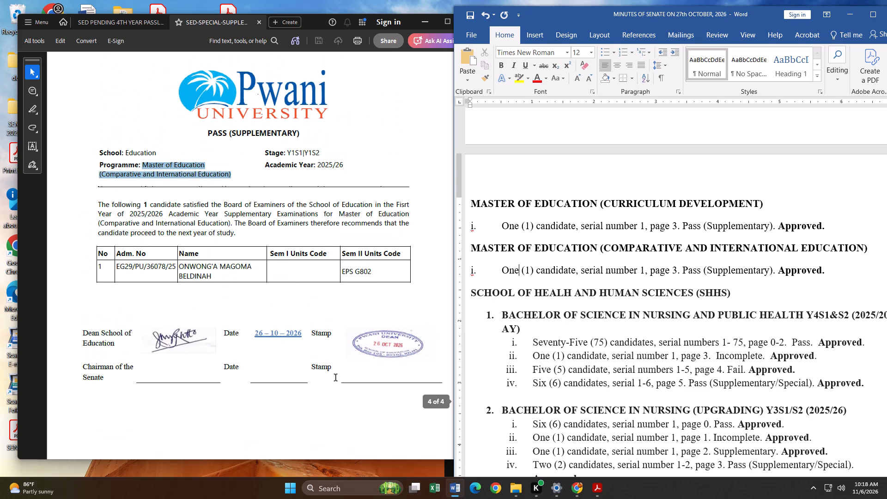
{"action": "left_click", "coordinate": [677, 269]}
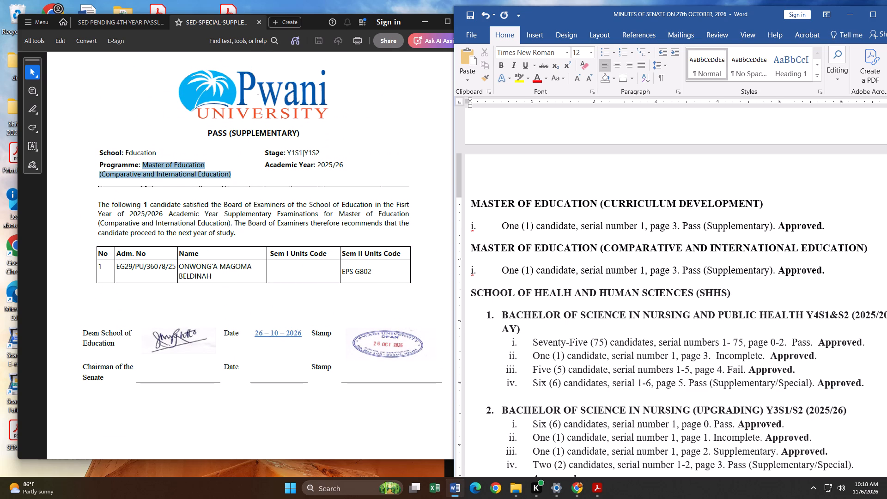
{"action": "key", "text": "BackSpace"}
{"action": "key", "text": "4"}
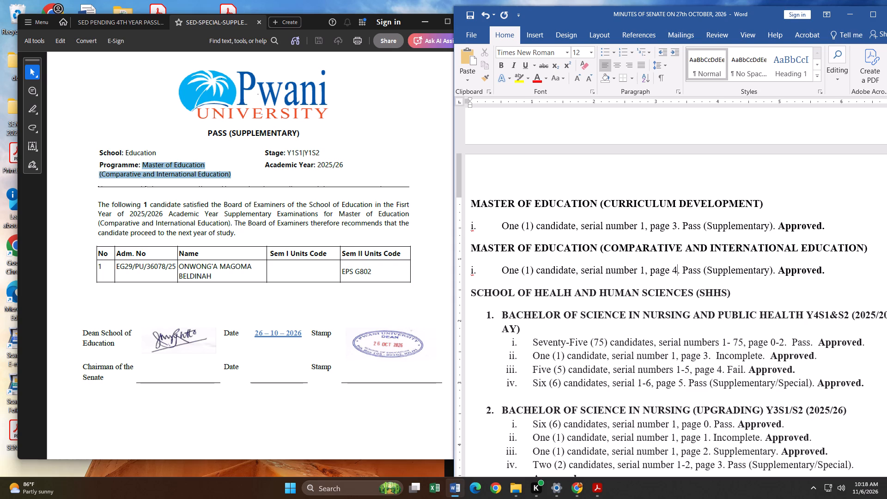
{"action": "left_click", "coordinate": [707, 283]}
Review all pages of the SED special/supplementary passlist to check that every programme's results are covered in the minutes.
{"action": "left_click", "coordinate": [342, 268]}
{"action": "scroll", "coordinate": [342, 272], "scroll_direction": "down", "scroll_amount": 3}
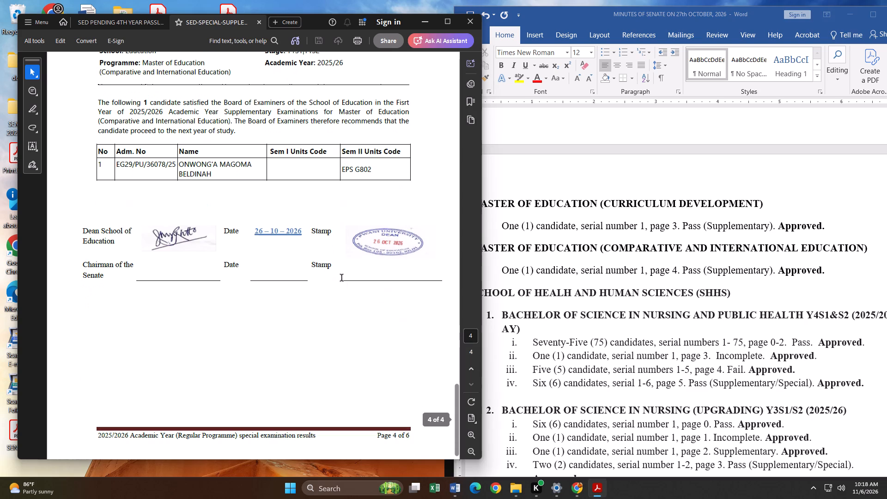
{"action": "scroll", "coordinate": [339, 283], "scroll_direction": "down", "scroll_amount": 3}
{"action": "scroll", "coordinate": [344, 321], "scroll_direction": "down", "scroll_amount": 7}
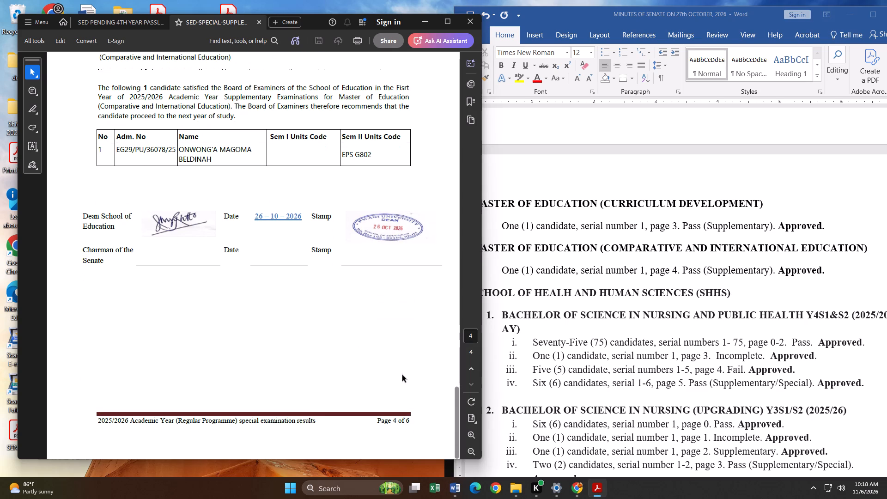
{"action": "left_click_drag", "start_coordinate": [458, 419], "coordinate": [457, 305]}
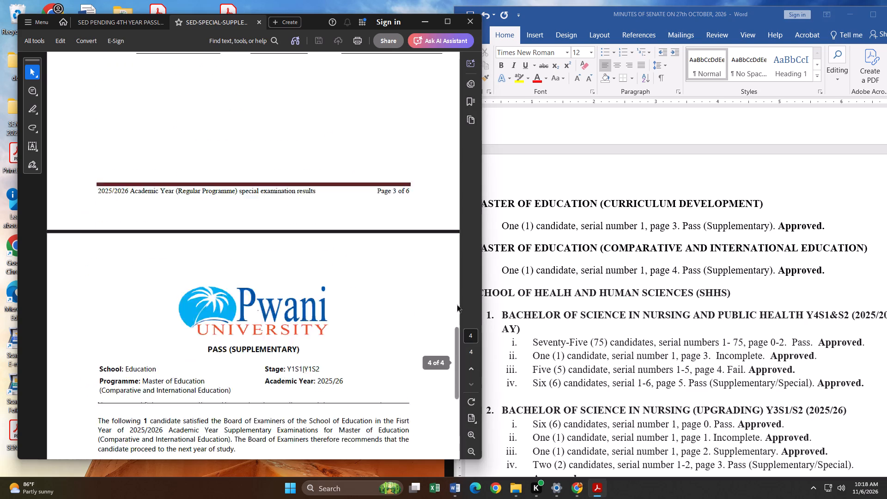
{"action": "left_click_drag", "start_coordinate": [457, 305], "coordinate": [444, 135]}
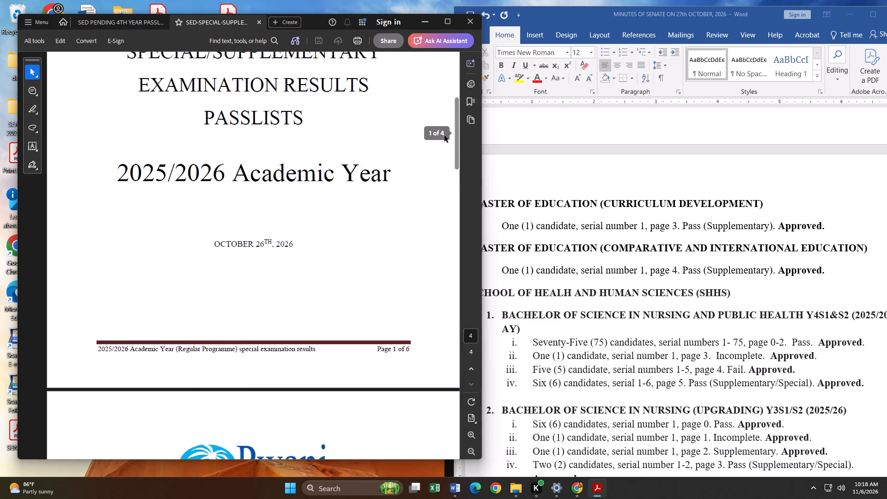
{"action": "left_click_drag", "start_coordinate": [444, 135], "coordinate": [459, 461]}
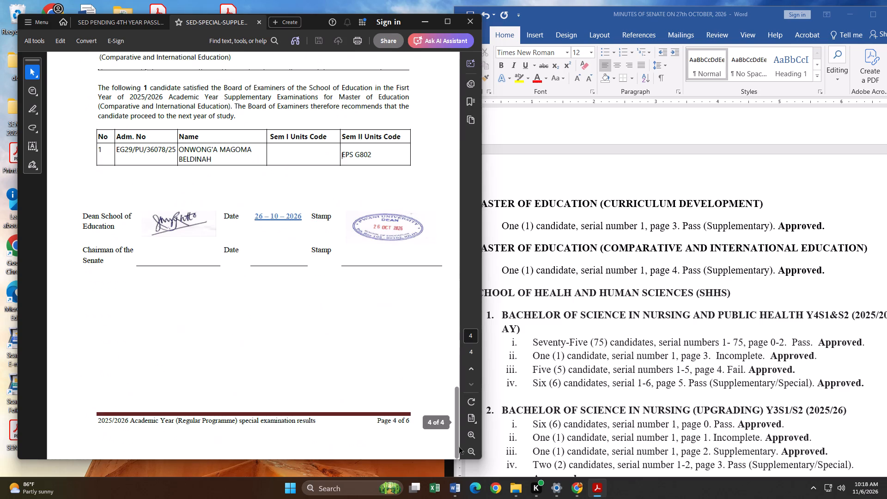
{"action": "scroll", "coordinate": [397, 360], "scroll_direction": "up", "scroll_amount": 7}
{"action": "scroll", "coordinate": [346, 346], "scroll_direction": "up", "scroll_amount": 11}
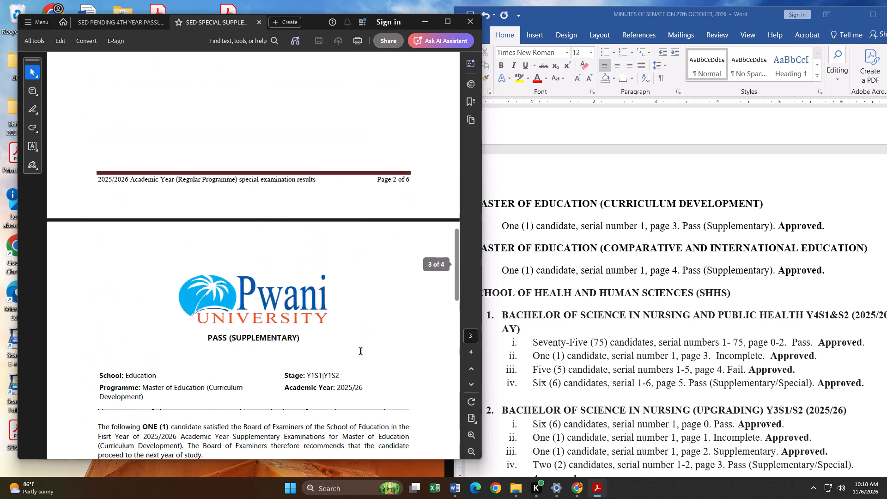
{"action": "scroll", "coordinate": [361, 352], "scroll_direction": "up", "scroll_amount": 15}
{"action": "scroll", "coordinate": [345, 370], "scroll_direction": "down", "scroll_amount": 6}
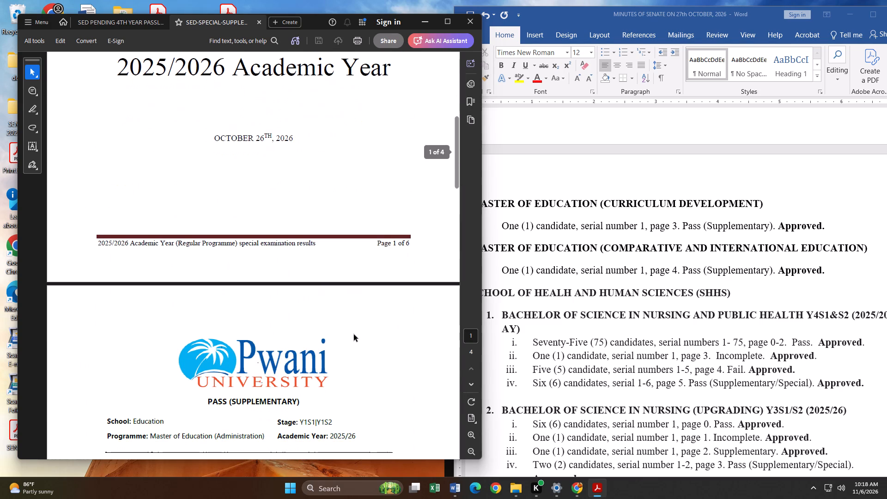
{"action": "scroll", "coordinate": [354, 329], "scroll_direction": "down", "scroll_amount": 4}
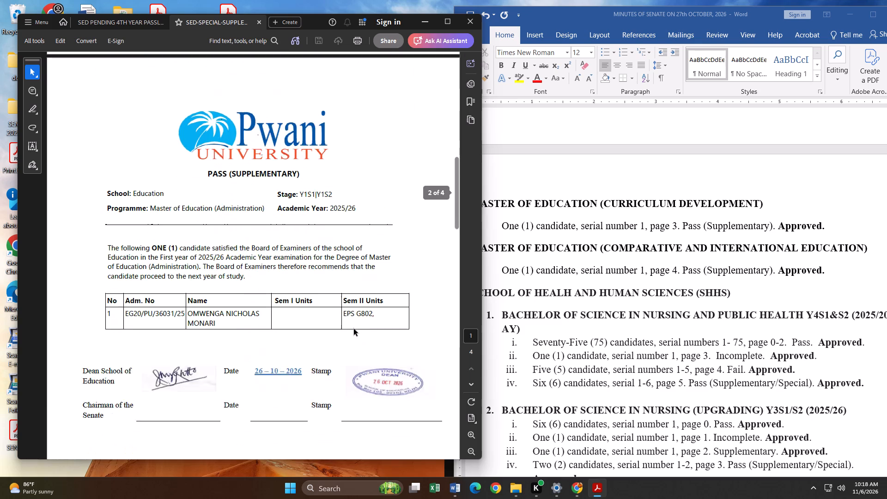
{"action": "scroll", "coordinate": [354, 329], "scroll_direction": "down", "scroll_amount": 10}
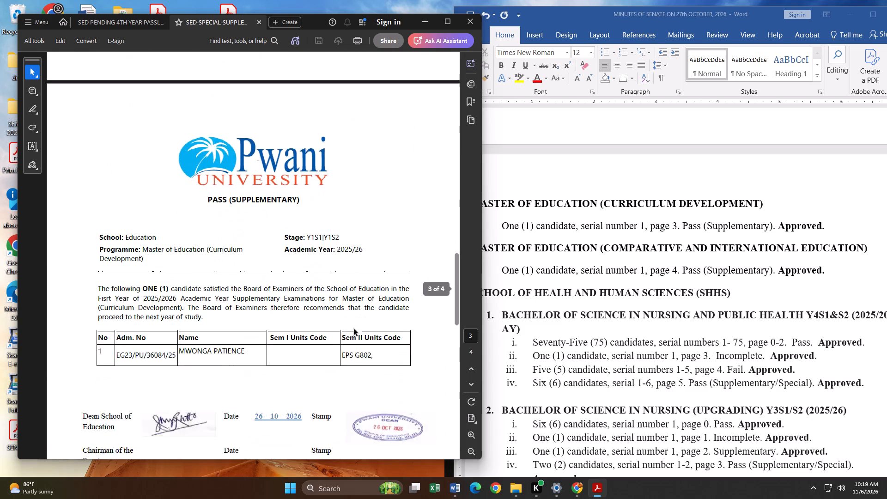
{"action": "scroll", "coordinate": [354, 329], "scroll_direction": "down", "scroll_amount": 11}
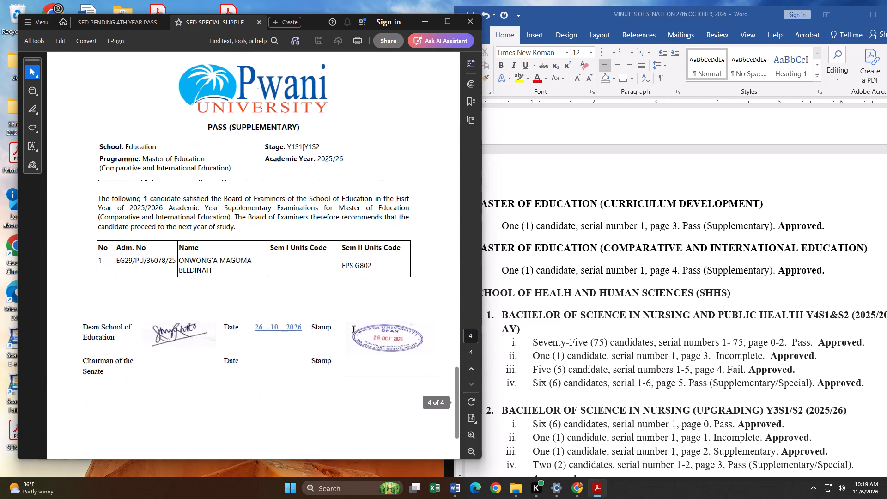
{"action": "scroll", "coordinate": [354, 330], "scroll_direction": "down", "scroll_amount": 6}
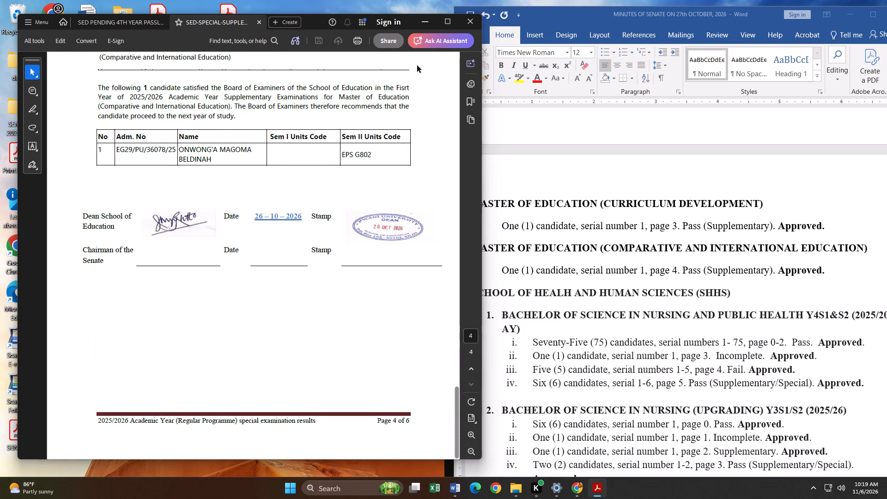
Close the PDF viewer together with both open SED passlists.
{"action": "left_click", "coordinate": [466, 20]}
{"action": "left_click", "coordinate": [195, 258]}
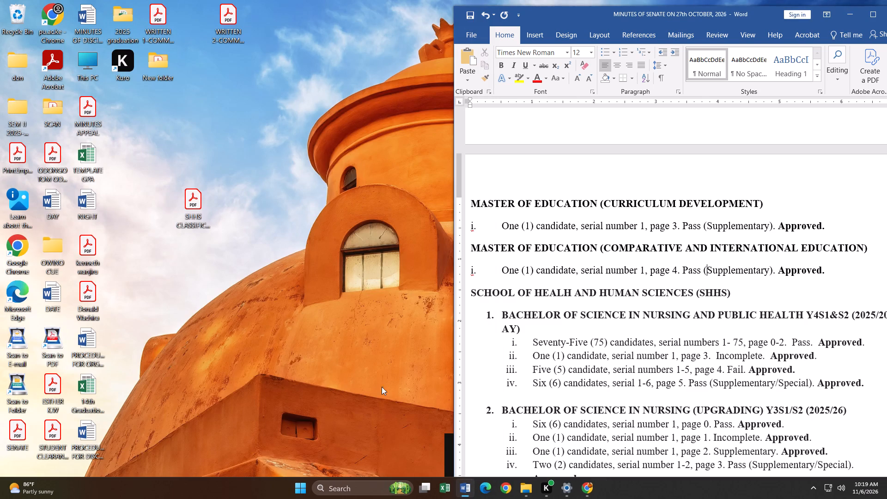
Open "SED PENDING 4TH YEAR PASSLIST 2" from the SED folder and hide the tools pane beside the document.
{"action": "left_click", "coordinate": [525, 489]}
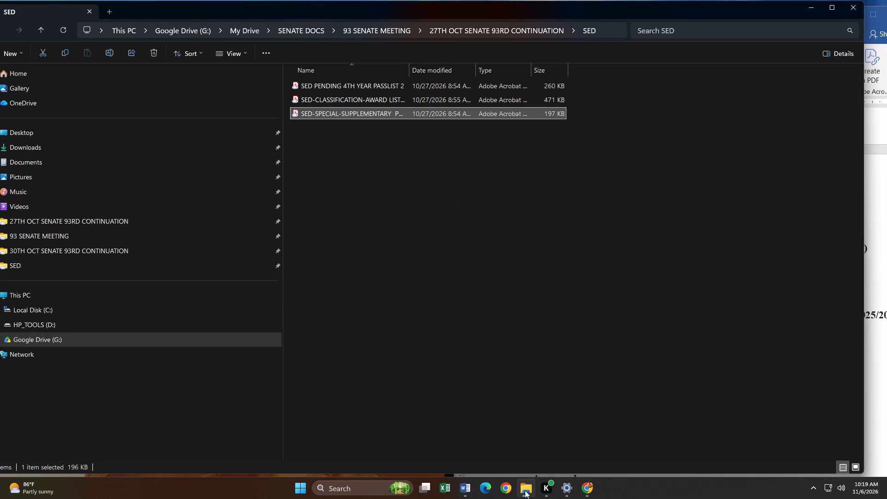
{"action": "double_click", "coordinate": [339, 86]}
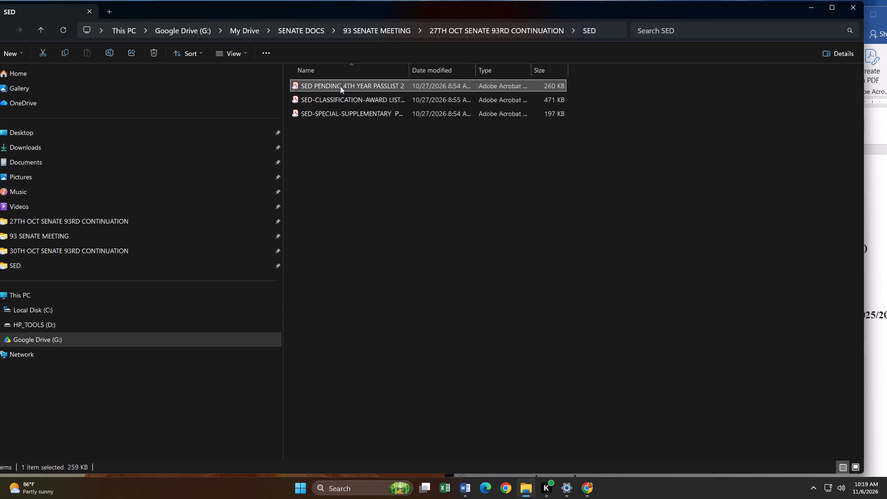
{"action": "left_click", "coordinate": [810, 8]}
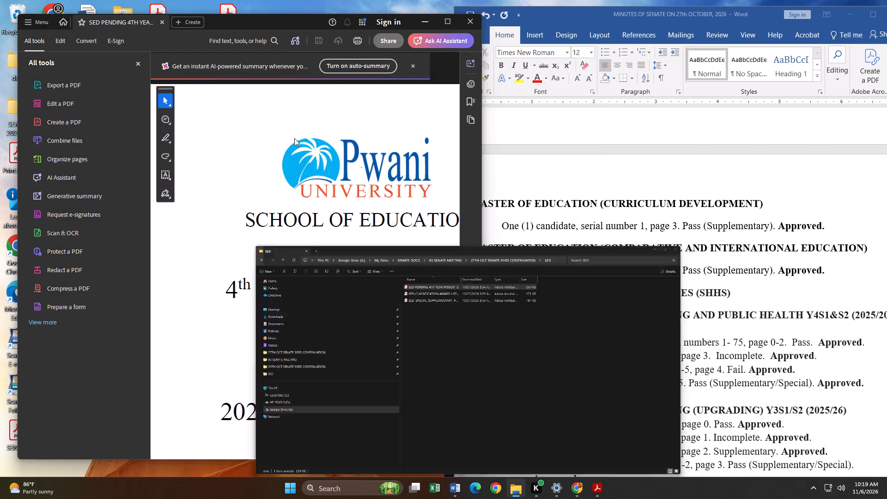
{"action": "left_click", "coordinate": [138, 66]}
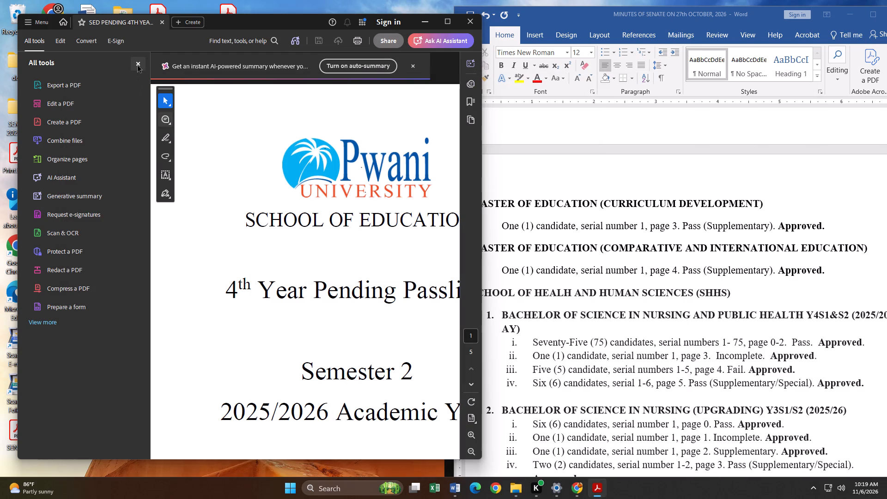
Copy the programme name "Bachelor of Education (Arts)" from the pending passlist and start a new line below the Comparative and International Education result.
{"action": "scroll", "coordinate": [316, 261], "scroll_direction": "down", "scroll_amount": 9}
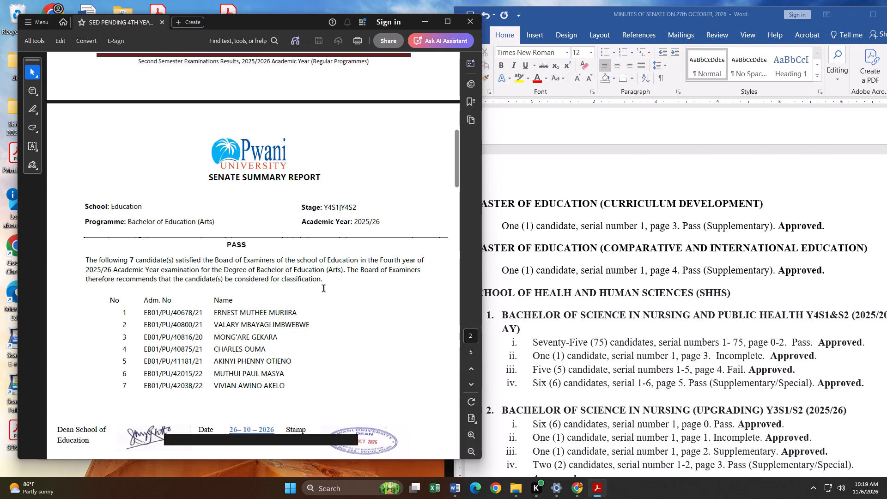
{"action": "left_click", "coordinate": [737, 286]}
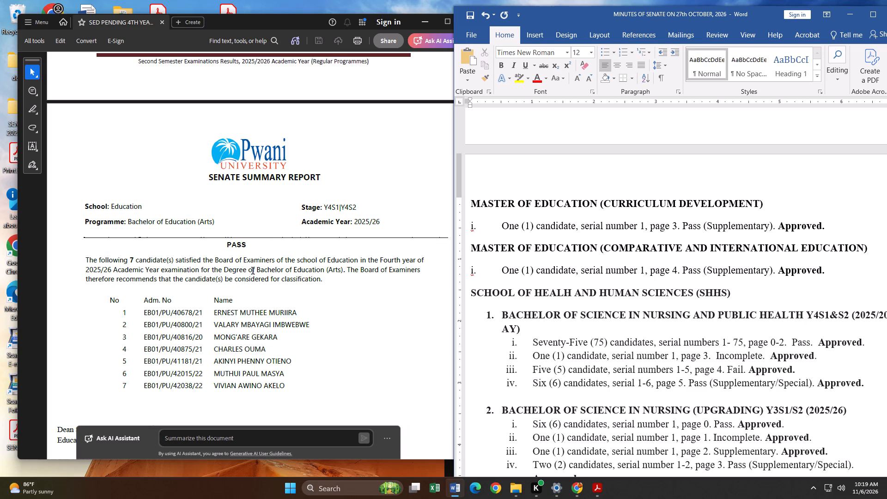
{"action": "left_click_drag", "start_coordinate": [258, 273], "coordinate": [340, 270]}
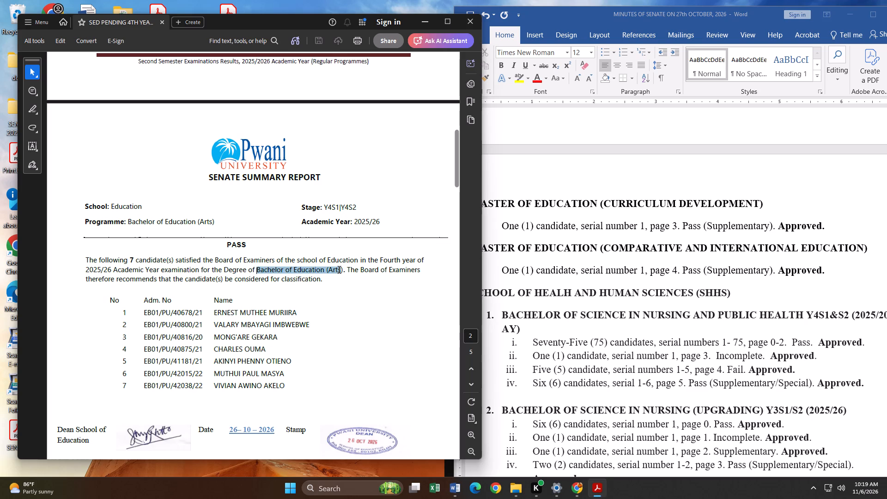
{"action": "left_click_drag", "start_coordinate": [340, 270], "coordinate": [342, 270]}
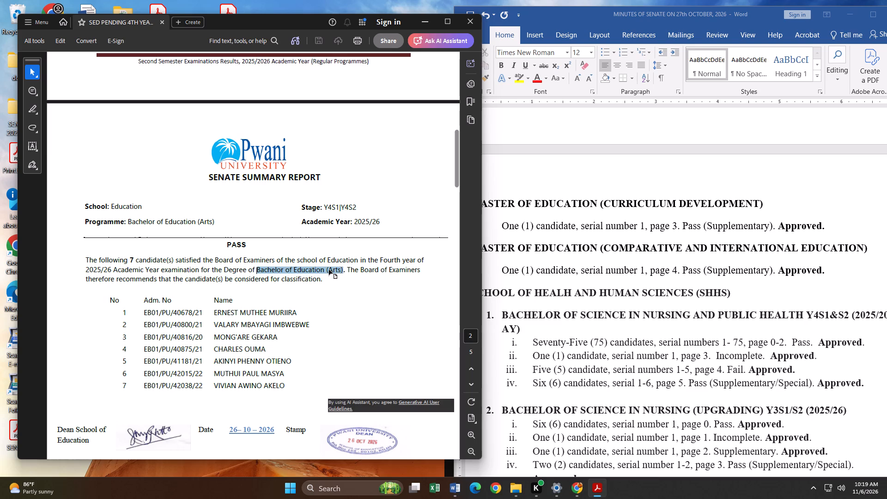
{"action": "right_click", "coordinate": [329, 270]}
{"action": "left_click", "coordinate": [351, 282]}
{"action": "left_click", "coordinate": [617, 320]}
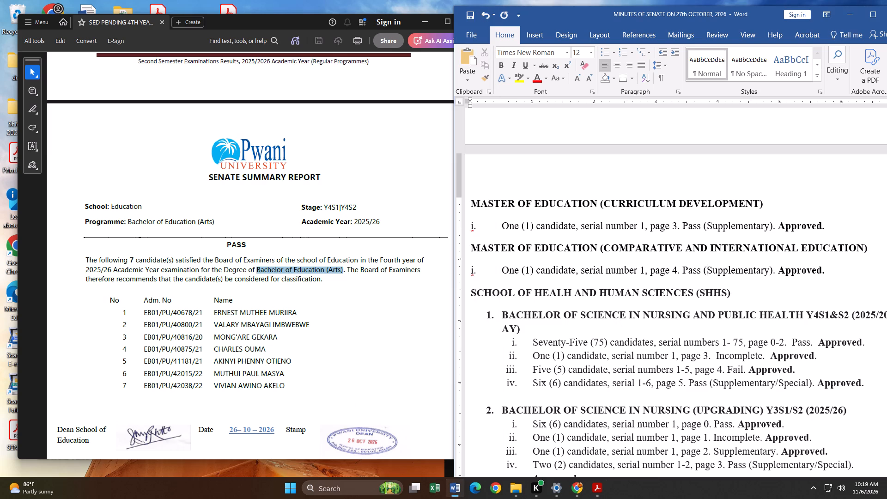
{"action": "left_click", "coordinate": [835, 272]}
{"action": "key", "text": "Return"}
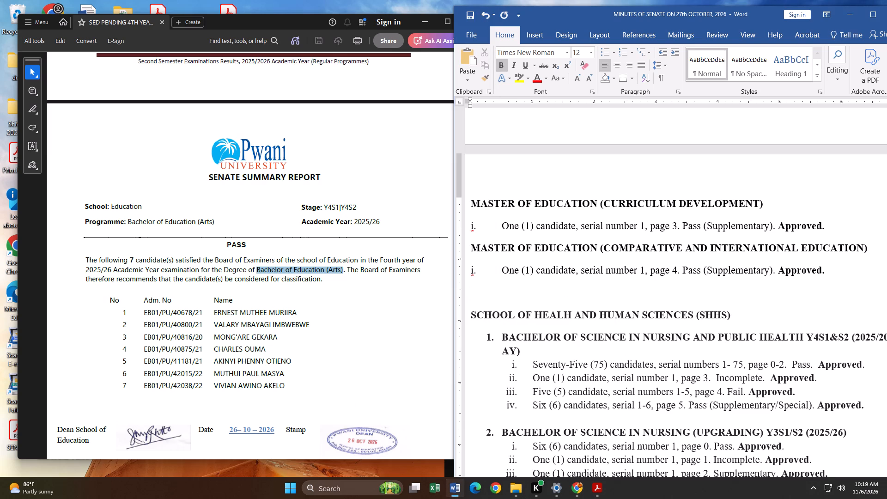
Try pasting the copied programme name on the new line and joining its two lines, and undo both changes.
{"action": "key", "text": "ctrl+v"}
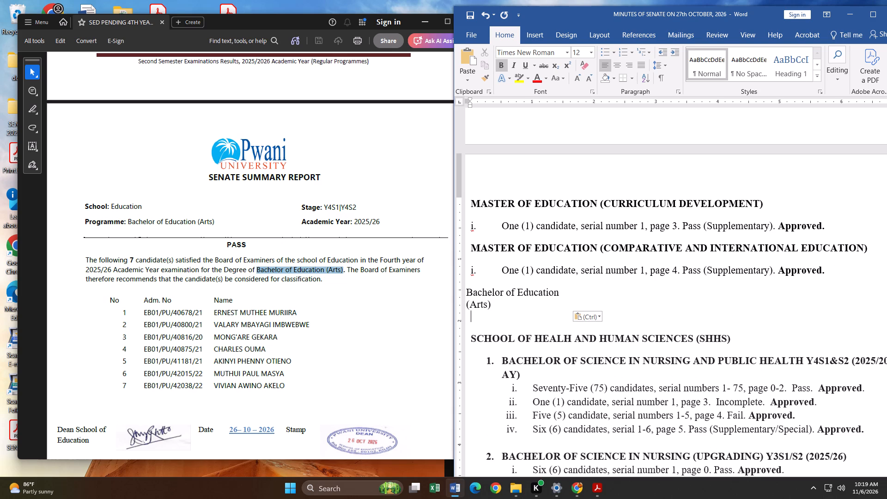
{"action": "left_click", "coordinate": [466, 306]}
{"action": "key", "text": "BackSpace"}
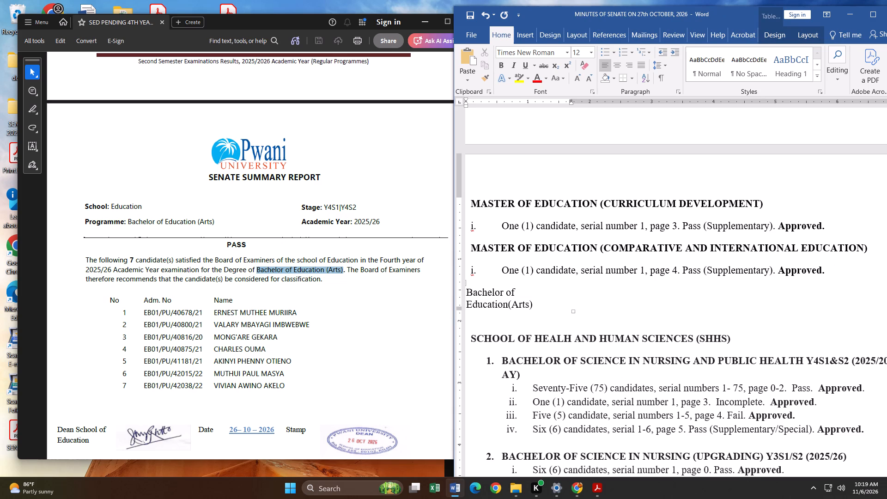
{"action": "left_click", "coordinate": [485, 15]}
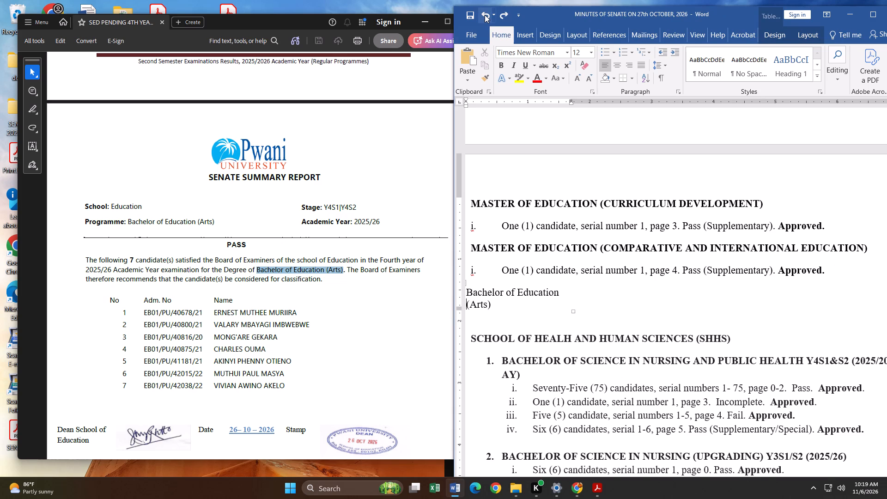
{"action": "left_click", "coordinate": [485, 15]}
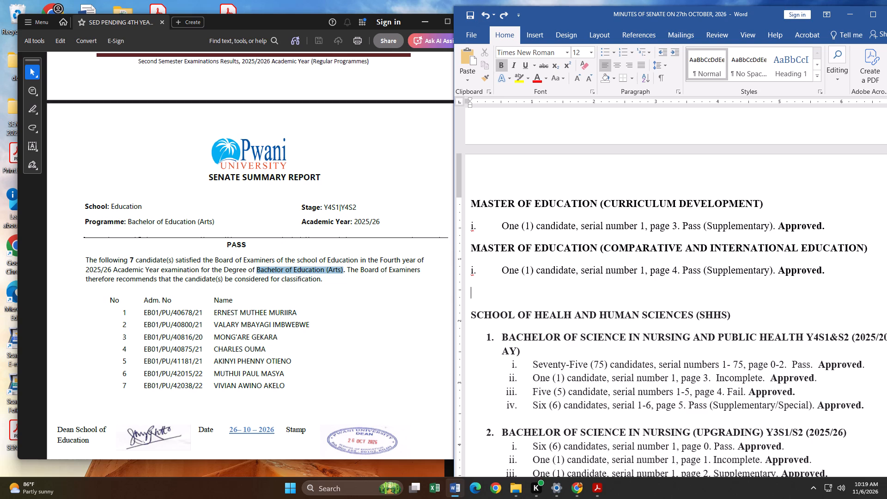
Enter the heading "BACHELOR OF EDUCATION (ARTS)" on the new line and start an empty line beneath it.
{"action": "type", "text": "BACHELOR"}
{"action": "key", "text": "space"}
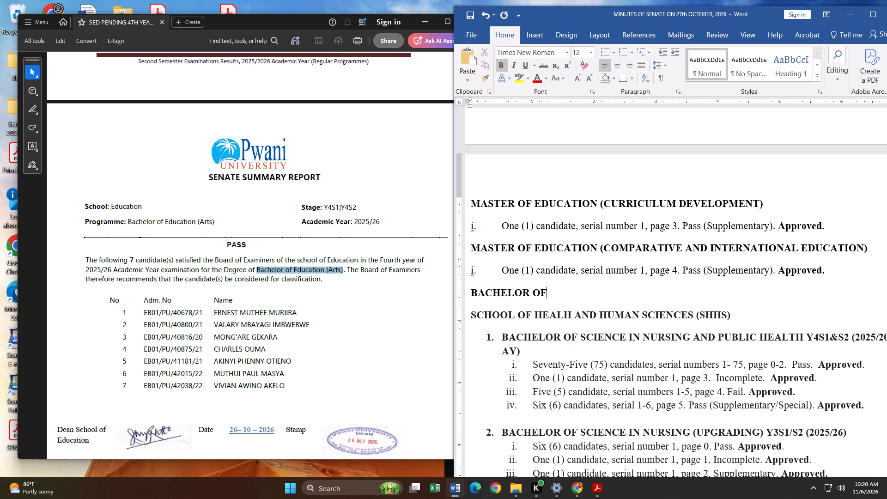
{"action": "key", "text": "BackSpace"}
{"action": "type", "text": "education"}
{"action": "key", "text": "space"}
{"action": "key", "text": "BackSpace"}
{"action": "key", "text": "BackSpace"}
{"action": "key", "text": "BackSpace"}
{"action": "key", "text": "BackSpace"}
{"action": "key", "text": "BackSpace"}
{"action": "key", "text": "BackSpace"}
{"action": "key", "text": "BackSpace"}
{"action": "key", "text": "BackSpace"}
{"action": "key", "text": "BackSpace"}
{"action": "key", "text": "BackSpace"}
{"action": "type", "text": "ARTS"}
{"action": "key", "text": "space"}
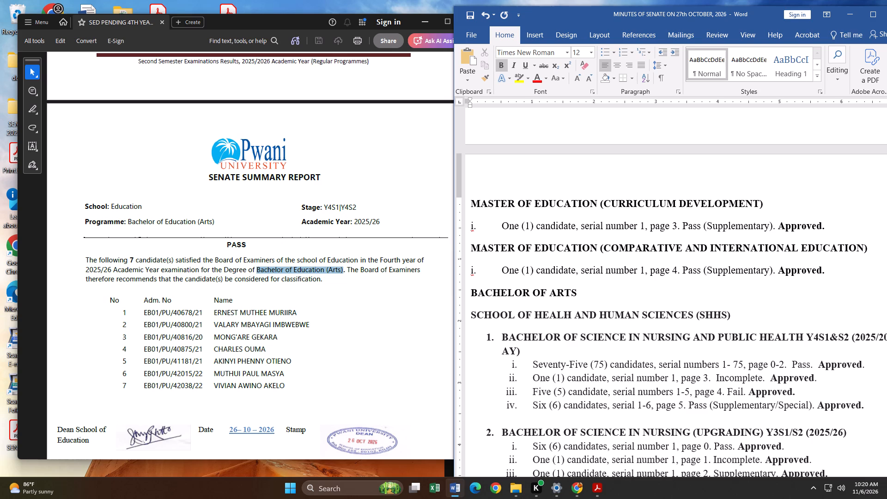
{"action": "key", "text": "BackSpace"}
{"action": "key", "text": "BackSpace"}
{"action": "key", "text": "BackSpace"}
{"action": "key", "text": "BackSpace"}
{"action": "key", "text": "BackSpace"}
{"action": "type", "text": "EDUCATION"}
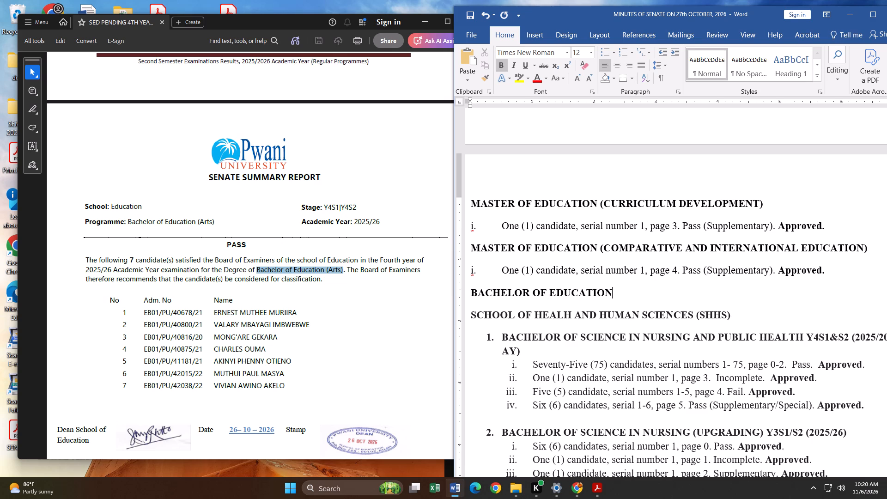
{"action": "key", "text": "space"}
{"action": "type", "text": "()"}
{"action": "key", "text": "Left"}
{"action": "type", "text": "ARTS"}
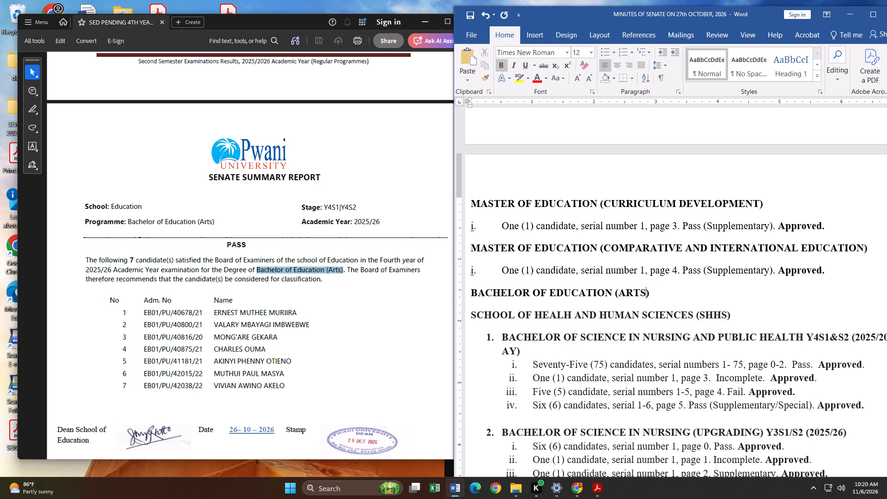
{"action": "key", "text": "Right"}
{"action": "key", "text": "Return"}
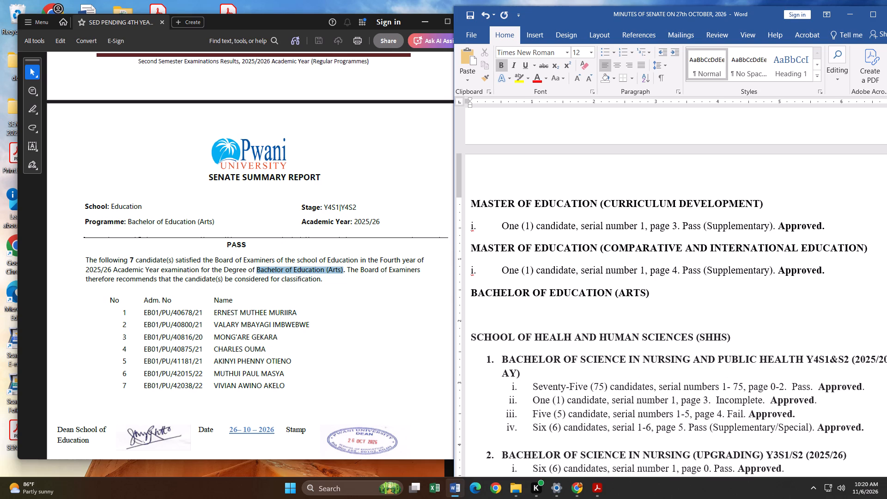
Copy the Comparative and International Education result line as text only under the Bachelor of Education (Arts) heading.
{"action": "left_click_drag", "start_coordinate": [826, 271], "coordinate": [571, 270]}
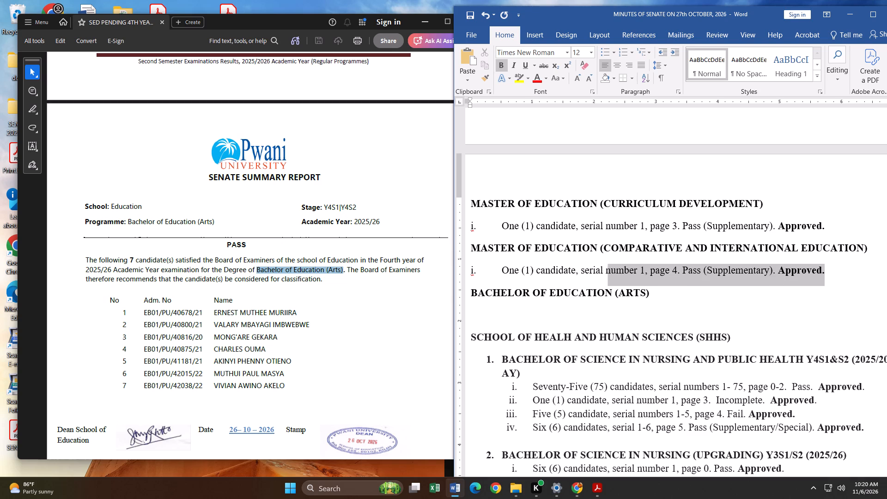
{"action": "left_click_drag", "start_coordinate": [571, 270], "coordinate": [470, 274]}
{"action": "right_click", "coordinate": [475, 274]}
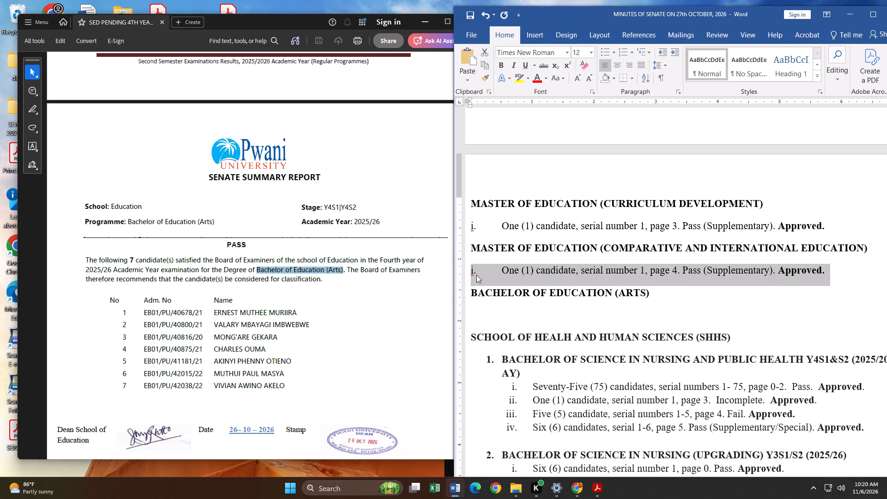
{"action": "left_click", "coordinate": [502, 293]}
{"action": "left_click", "coordinate": [480, 310]}
{"action": "right_click", "coordinate": [480, 310]}
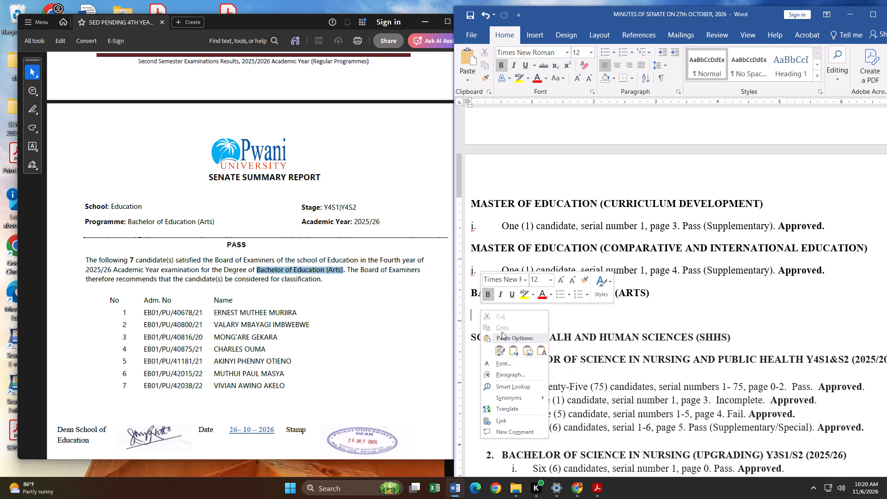
{"action": "left_click", "coordinate": [538, 350]}
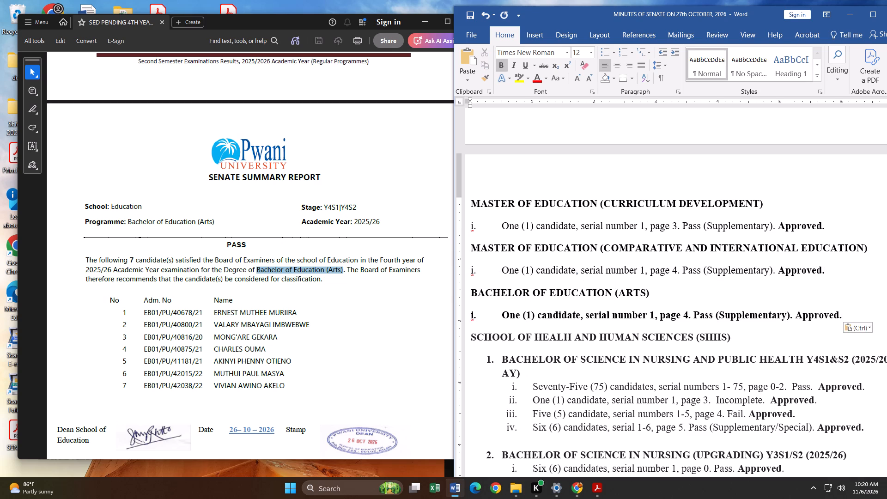
Change the candidate count in the Bachelor of Education (Arts) result line to "Seven (7) candidates".
{"action": "left_click", "coordinate": [521, 315]}
{"action": "key", "text": "BackSpace"}
{"action": "key", "text": "BackSpace"}
{"action": "key", "text": "BackSpace"}
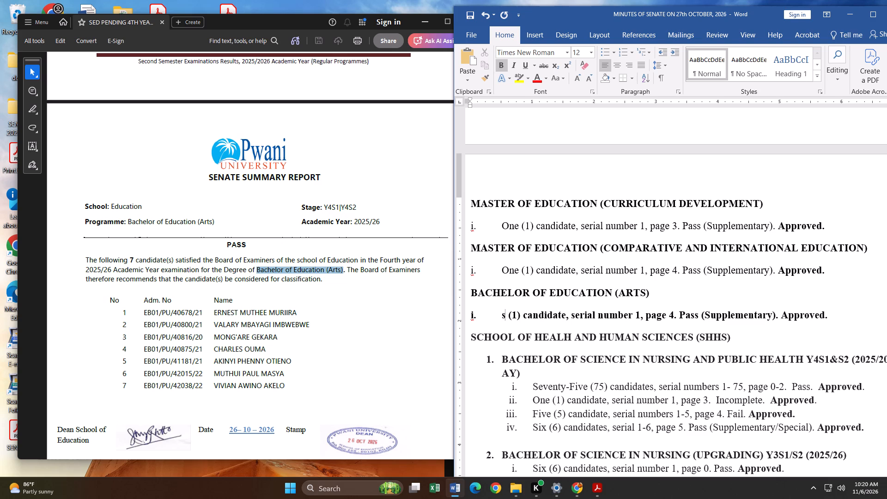
{"action": "key", "text": "BackSpace"}
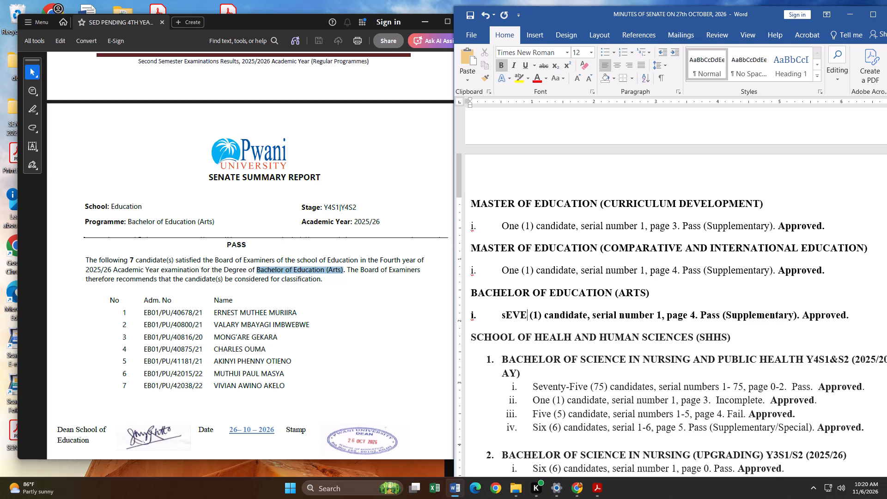
{"action": "key", "text": "BackSpace"}
{"action": "key", "text": "BackSpace"}
{"action": "key", "text": "BackSpace"}
{"action": "key", "text": "BackSpace"}
{"action": "key", "text": "s"}
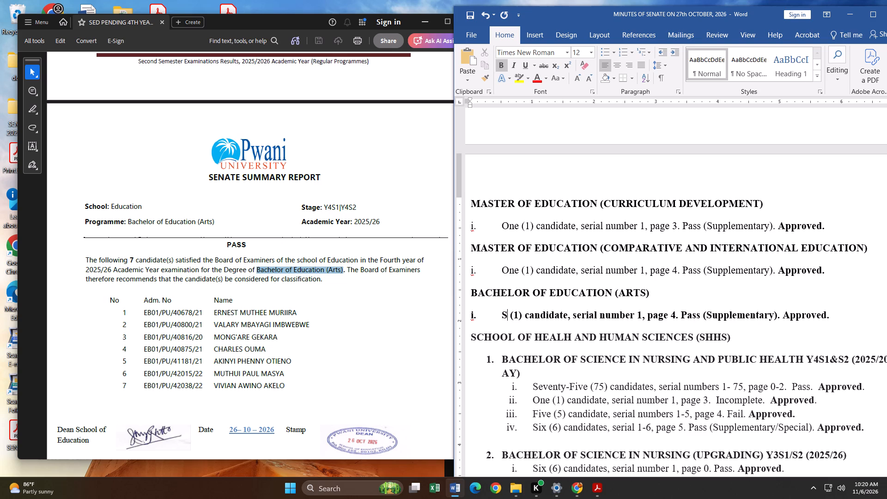
{"action": "type", "text": "even"}
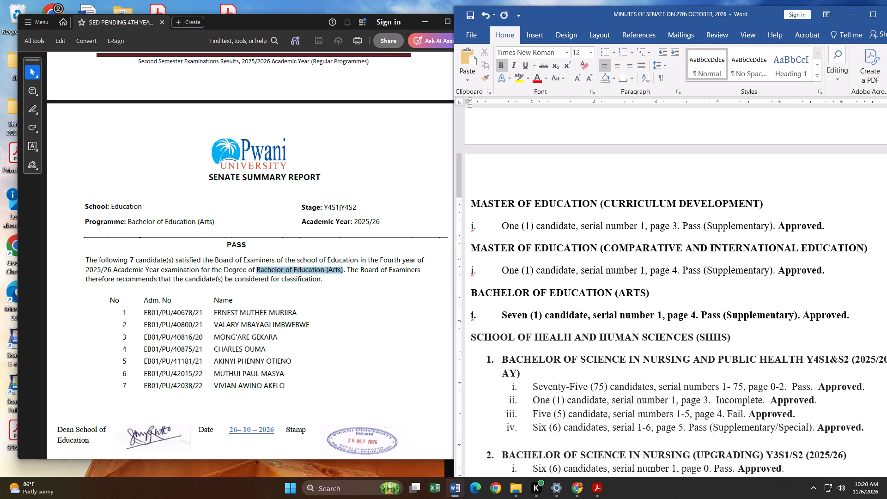
{"action": "left_click", "coordinate": [537, 317]}
{"action": "key", "text": "BackSpace"}
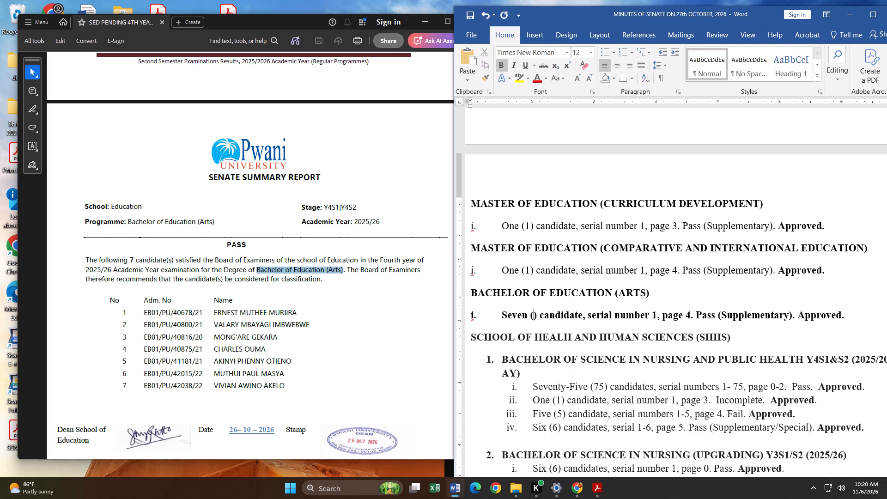
{"action": "key", "text": "7"}
{"action": "left_click", "coordinate": [587, 315]}
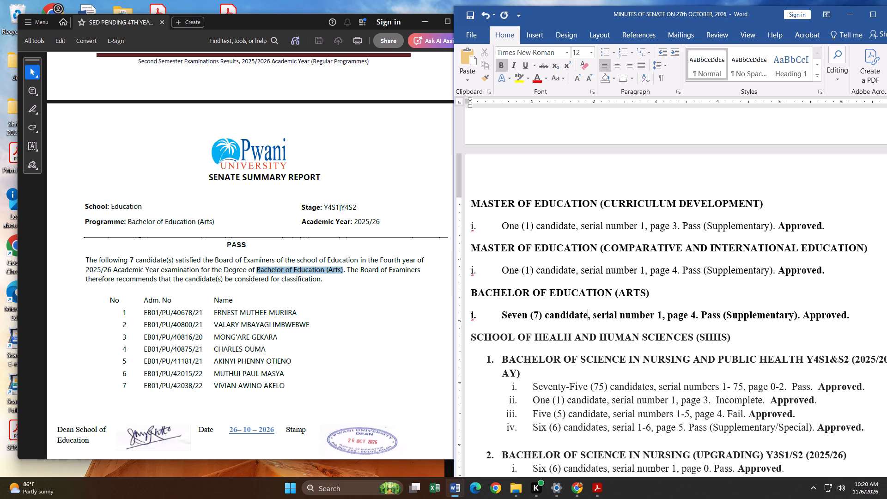
{"action": "key", "text": "s"}
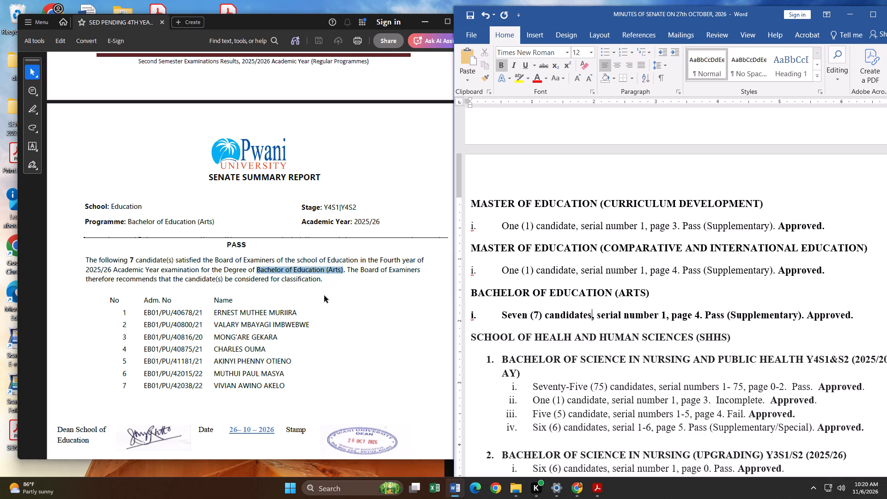
Check the Bachelor of Education (Arts) passlist pages and set its result line to serial number 1-7, page 1-4.
{"action": "scroll", "coordinate": [324, 296], "scroll_direction": "down", "scroll_amount": 5}
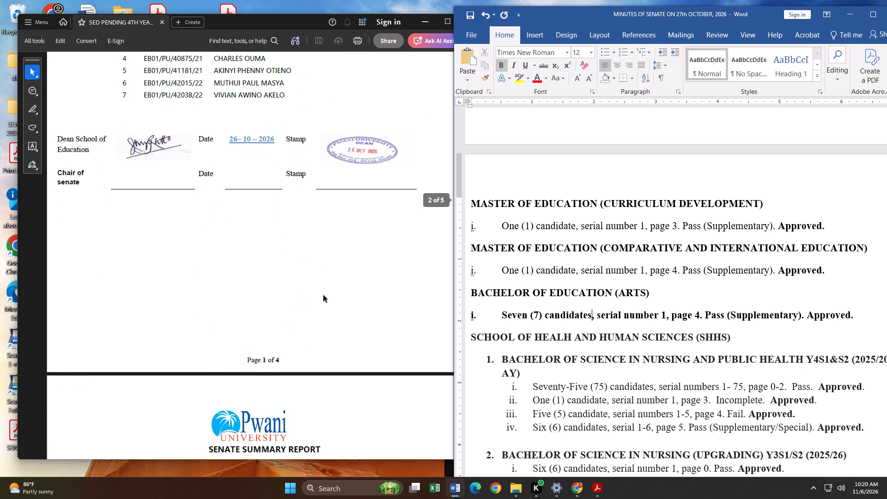
{"action": "scroll", "coordinate": [323, 295], "scroll_direction": "up", "scroll_amount": 2}
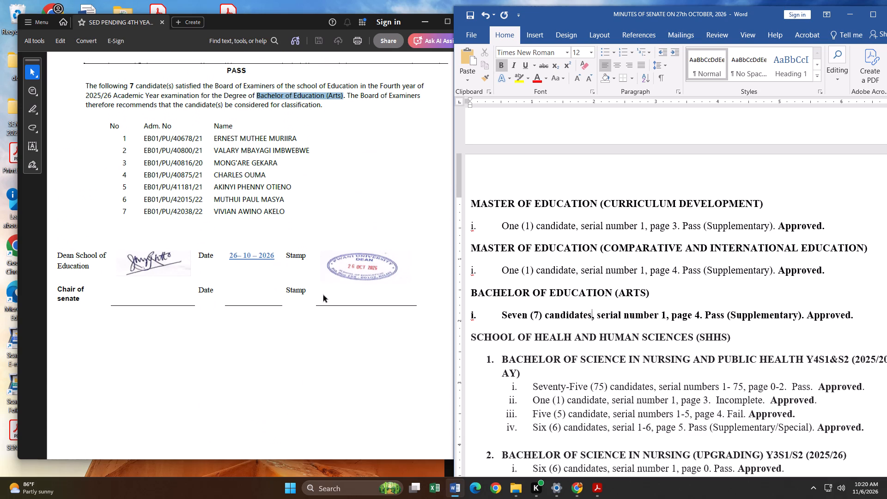
{"action": "scroll", "coordinate": [323, 299], "scroll_direction": "down", "scroll_amount": 5}
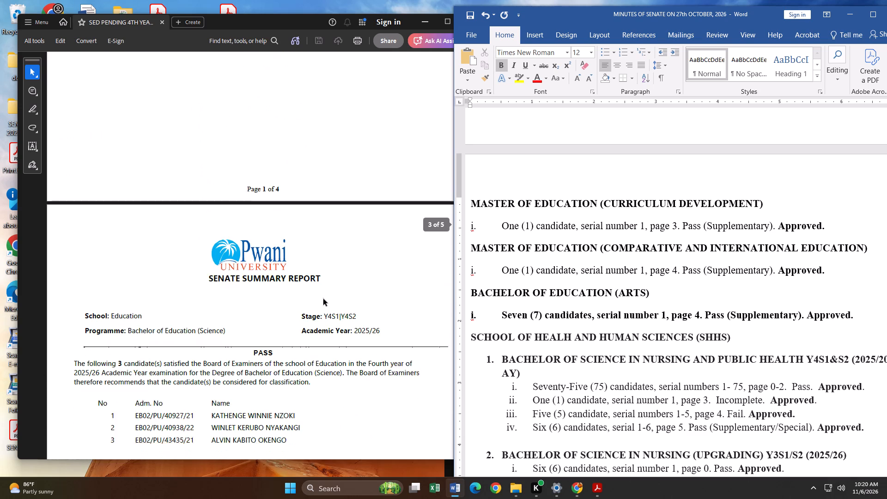
{"action": "scroll", "coordinate": [323, 299], "scroll_direction": "up", "scroll_amount": 6}
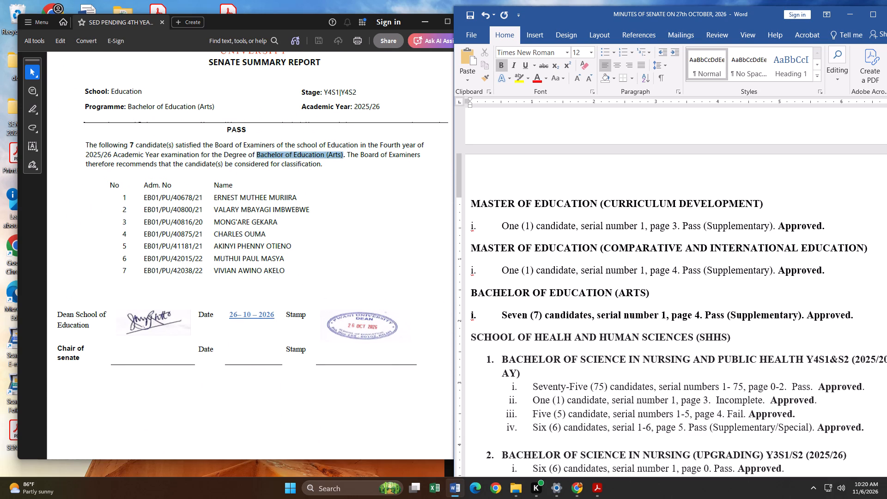
{"action": "left_click", "coordinate": [664, 328]}
{"action": "left_click", "coordinate": [694, 316]}
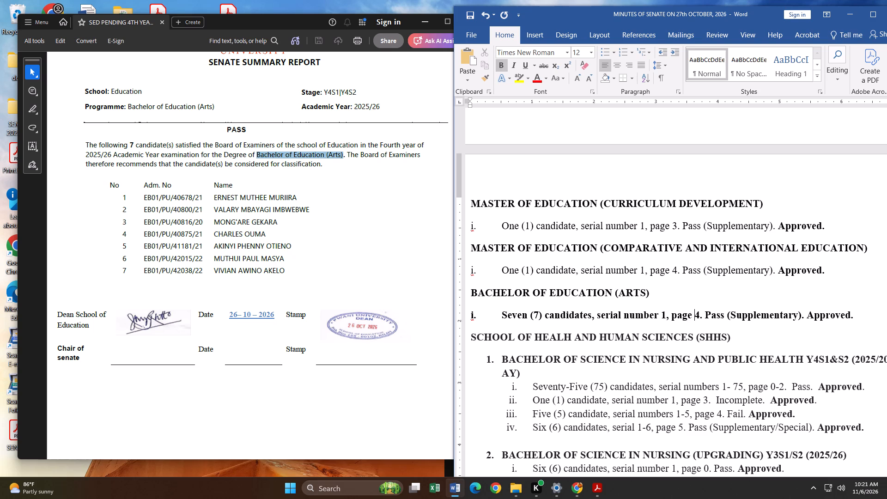
{"action": "type", "text": "1-"}
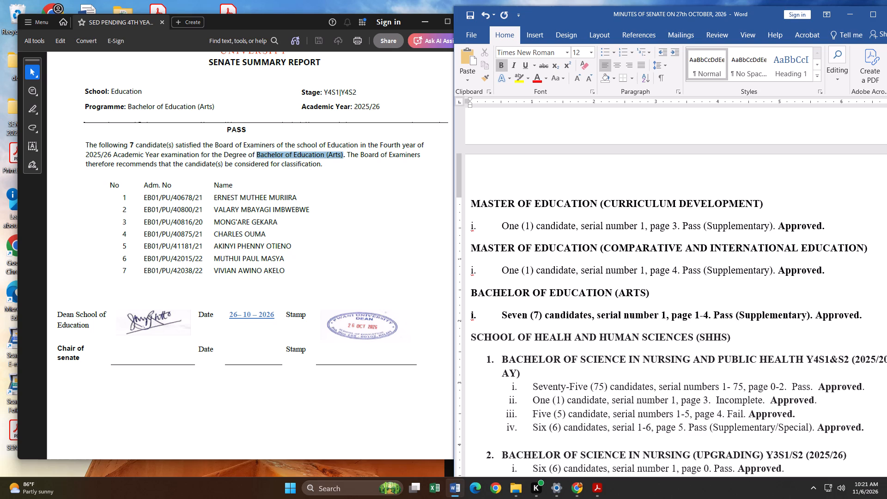
{"action": "left_click", "coordinate": [666, 316]}
{"action": "type", "text": "-7"}
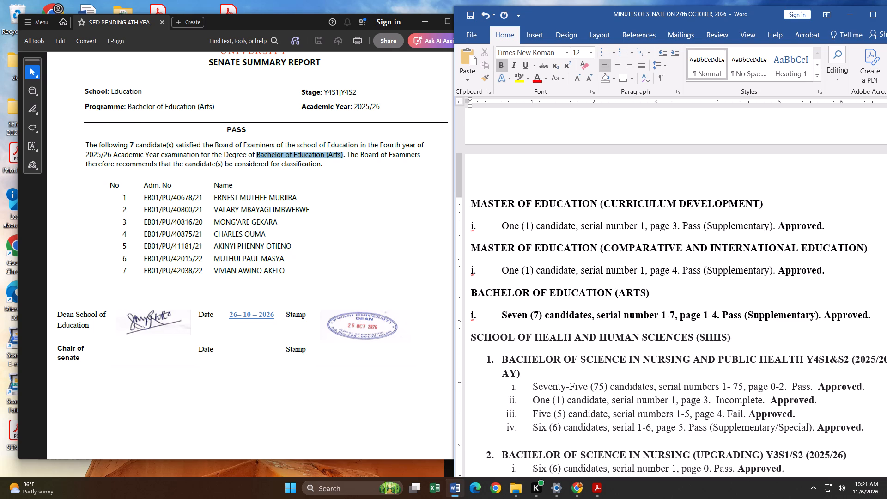
Remove "(Supplementary)" from the Bachelor of Education (Arts) result line so the outcome reads "Pass.".
{"action": "left_click_drag", "start_coordinate": [819, 315], "coordinate": [747, 316]}
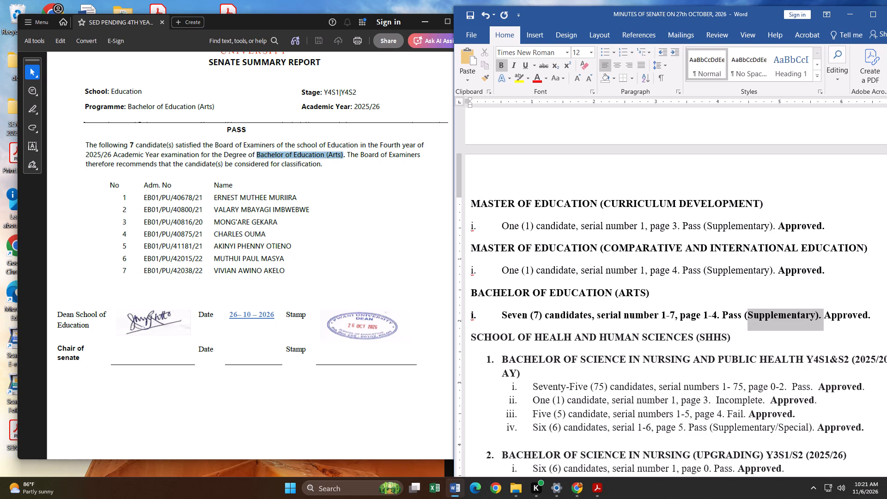
{"action": "left_click_drag", "start_coordinate": [747, 316], "coordinate": [747, 316]}
{"action": "key", "text": "Delete"}
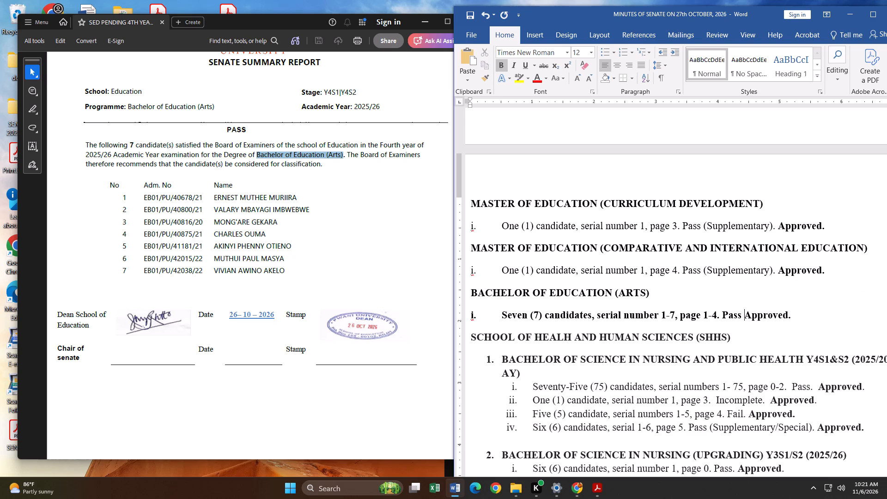
{"action": "key", "text": "BackSpace"}
{"action": "type", "text": "."}
{"action": "key", "text": "space"}
Remove bold from the Bachelor of Education (Arts) result line, excluding the word "Approved.".
{"action": "left_click_drag", "start_coordinate": [745, 315], "coordinate": [469, 320]}
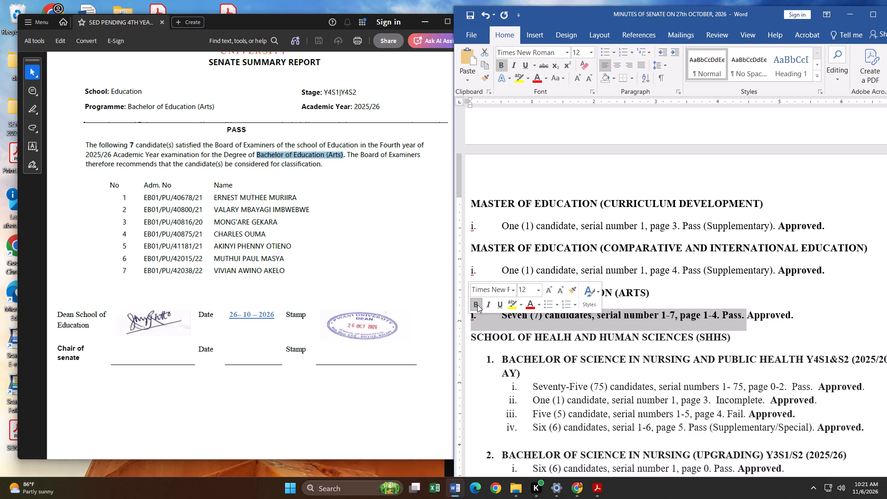
{"action": "left_click", "coordinate": [477, 305]}
{"action": "left_click", "coordinate": [606, 334]}
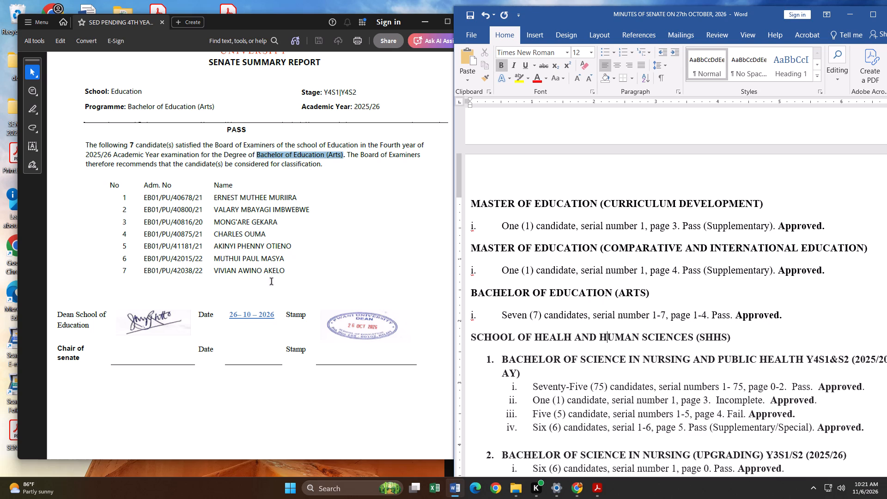
Find the Bachelor of Education (Science) pass report and start a new line for it beneath the Bachelor of Education (Arts) result.
{"action": "scroll", "coordinate": [282, 303], "scroll_direction": "down", "scroll_amount": 8}
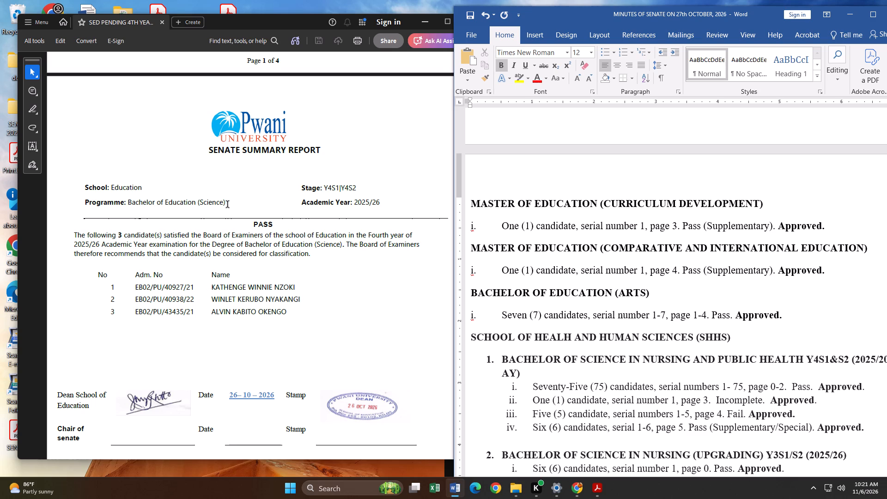
{"action": "left_click", "coordinate": [787, 316]}
{"action": "key", "text": "Return"}
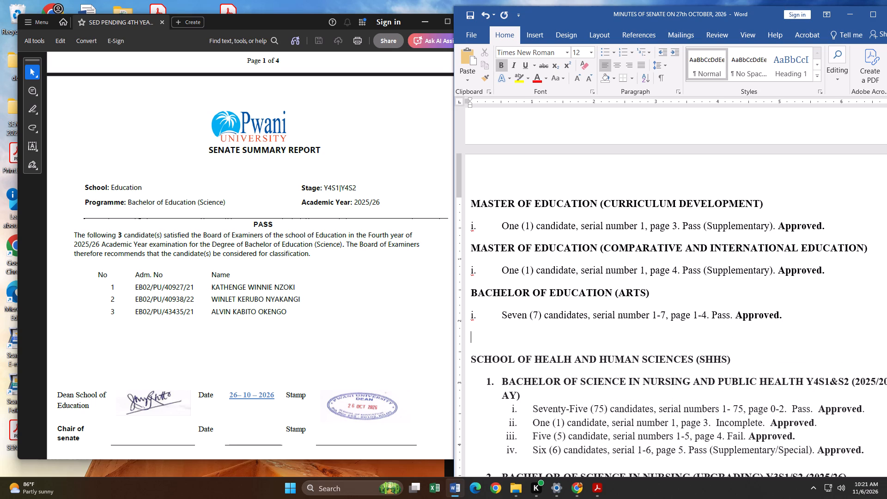
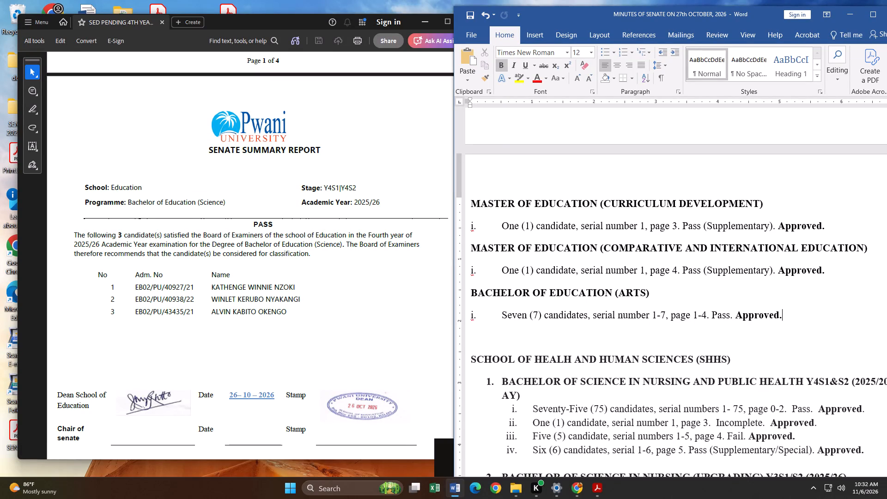
Duplicate the Bachelor of Education (Arts) heading beneath its result line and change the copy to "BACHELOR OF EDUCATION (SCIENCE)".
{"action": "key", "text": "Return"}
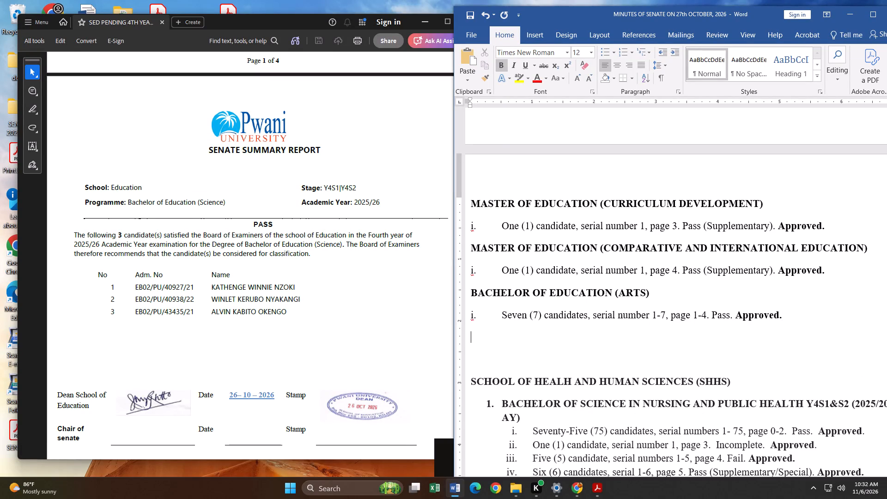
{"action": "left_click_drag", "start_coordinate": [665, 289], "coordinate": [611, 291]}
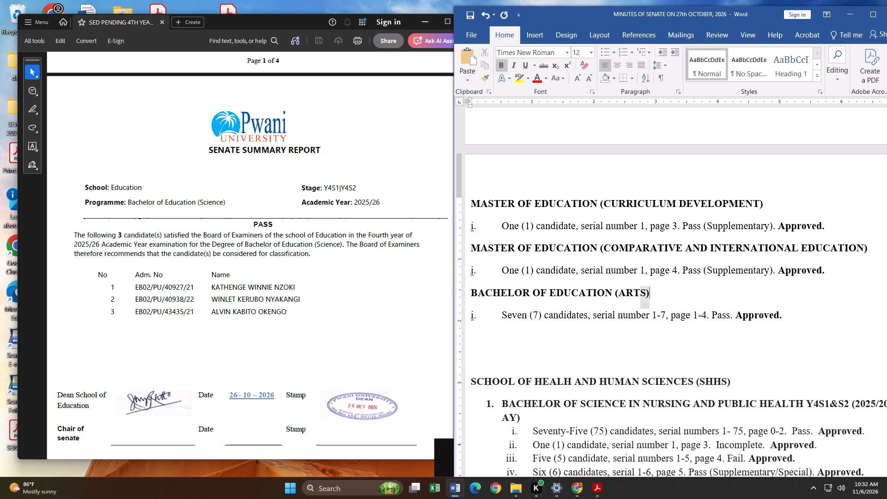
{"action": "left_click_drag", "start_coordinate": [611, 291], "coordinate": [495, 293]}
{"action": "right_click", "coordinate": [497, 293]}
{"action": "left_click", "coordinate": [523, 313]}
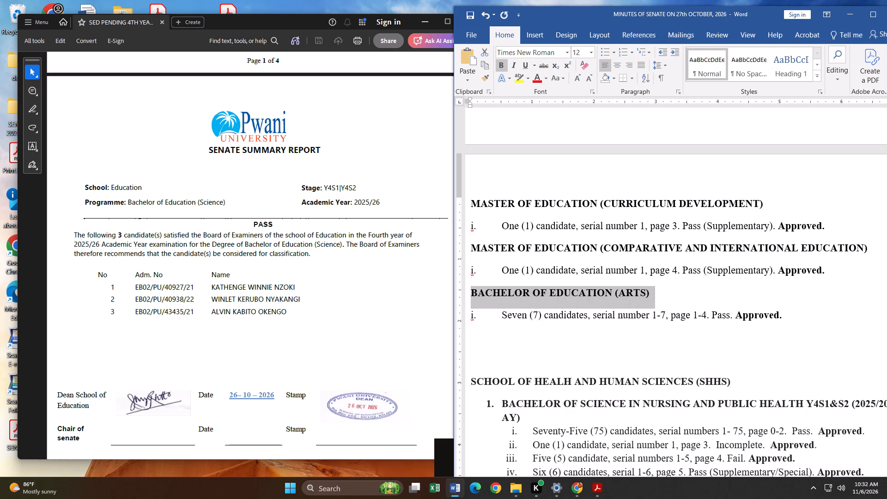
{"action": "left_click", "coordinate": [477, 348]}
{"action": "right_click", "coordinate": [477, 348]}
{"action": "left_click", "coordinate": [540, 265]}
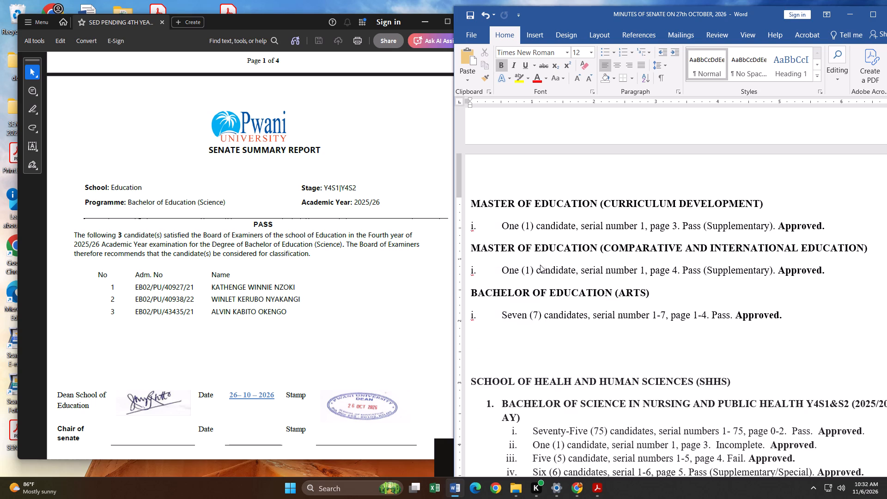
{"action": "left_click", "coordinate": [646, 335]}
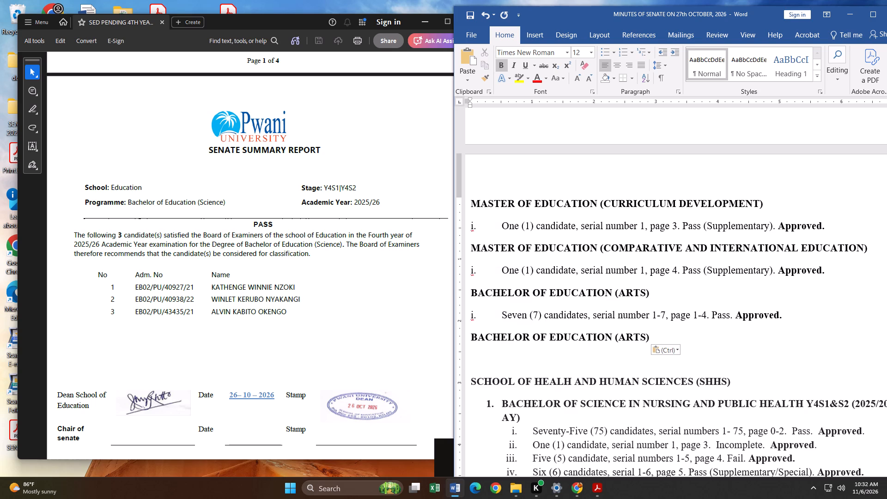
{"action": "key", "text": "BackSpace"}
{"action": "key", "text": "BackSpace"}
{"action": "key", "text": "BackSpace"}
{"action": "key", "text": "BackSpace"}
Begin a result line under the Bachelor of Education (Science) heading reading "Three (3) candidates, serial number 1-3".
{"action": "key", "text": "Right"}
{"action": "key", "text": "Return"}
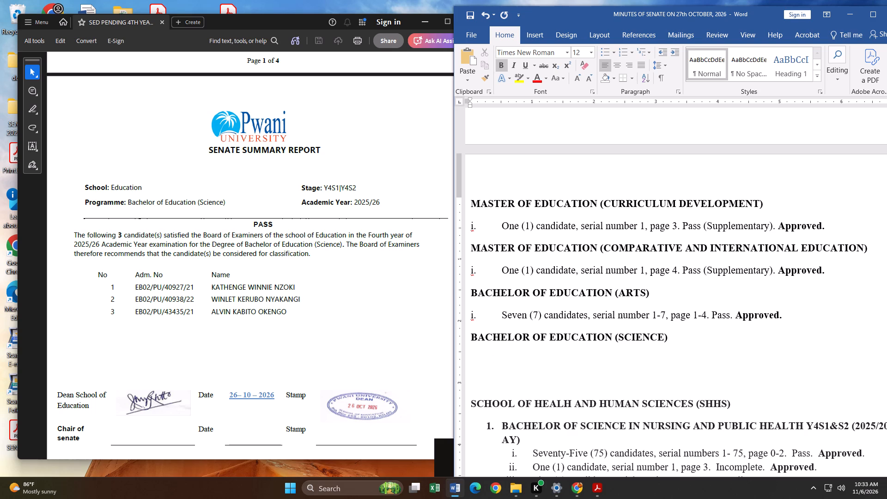
{"action": "type", "text": "TH"}
{"action": "key", "text": "BackSpace"}
{"action": "type", "text": "hree"}
{"action": "key", "text": "space"}
{"action": "type", "text": "()"}
{"action": "key", "text": "Left"}
{"action": "key", "text": "3"}
{"action": "key", "text": "Right"}
{"action": "key", "text": "space"}
{"action": "type", "text": "candidates"}
{"action": "type", "text": ","}
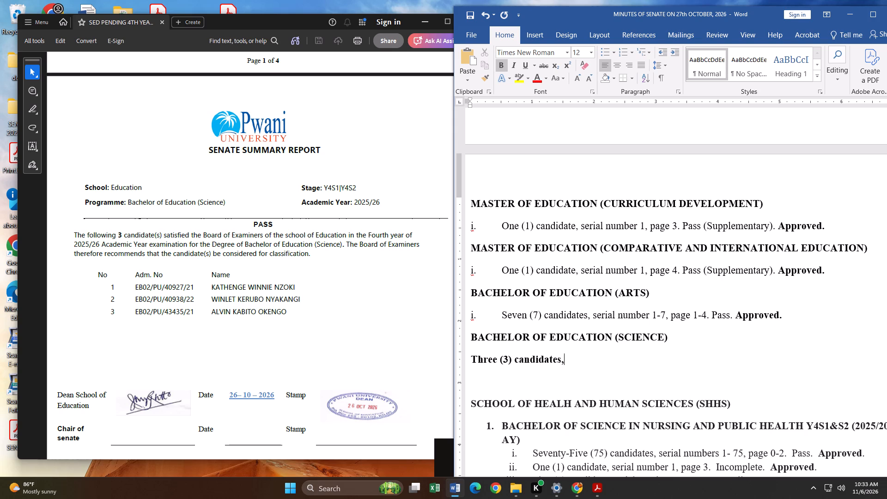
{"action": "key", "text": "space"}
{"action": "type", "text": "serial number"}
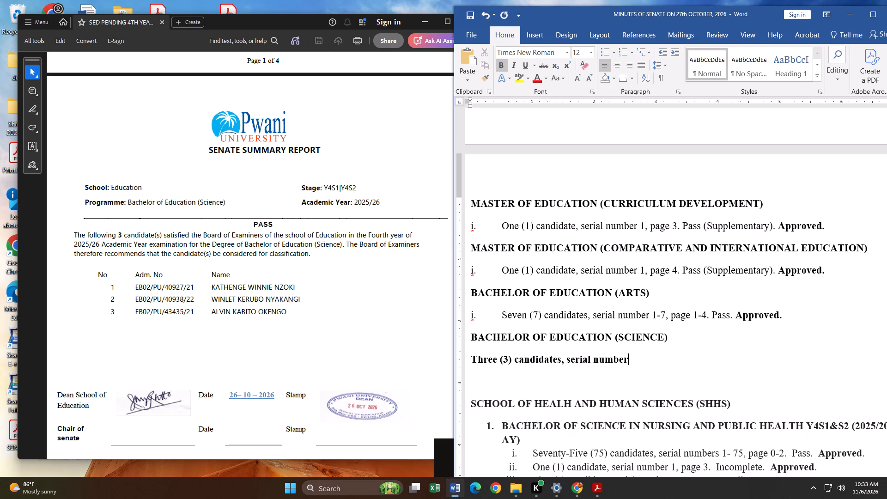
{"action": "key", "text": "space"}
{"action": "type", "text": "1-3"}
Check the Science pass report's page number in the PDF and complete its result line with ", page 2. Pass. Approved.".
{"action": "type", "text": ", page"}
{"action": "scroll", "coordinate": [730, 293], "scroll_direction": "down", "scroll_amount": 4}
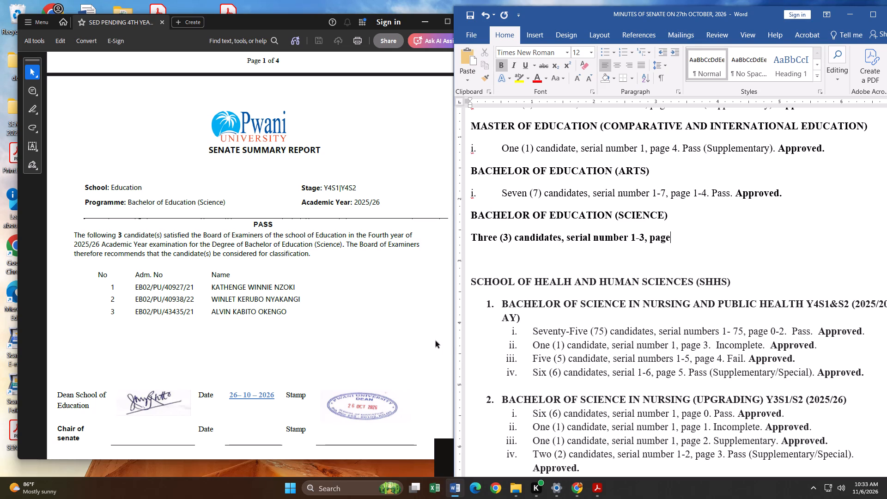
{"action": "left_click", "coordinate": [320, 343]}
{"action": "scroll", "coordinate": [335, 342], "scroll_direction": "down", "scroll_amount": 5}
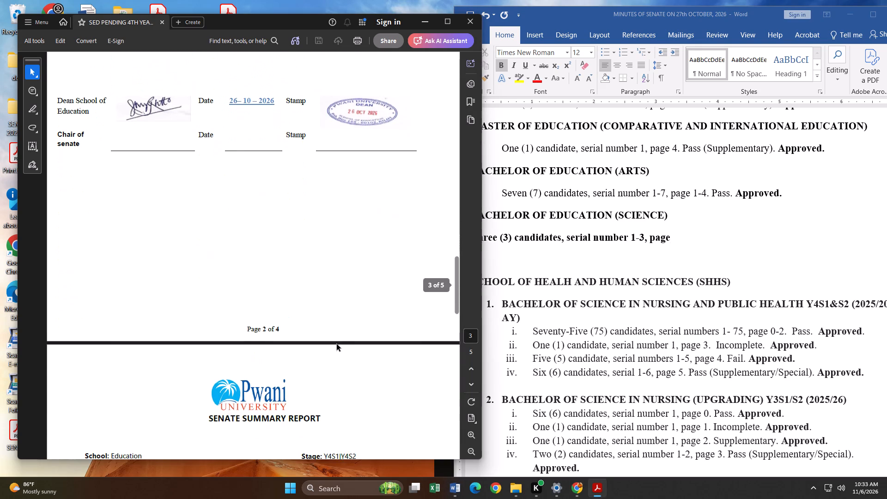
{"action": "scroll", "coordinate": [337, 344], "scroll_direction": "up", "scroll_amount": 4}
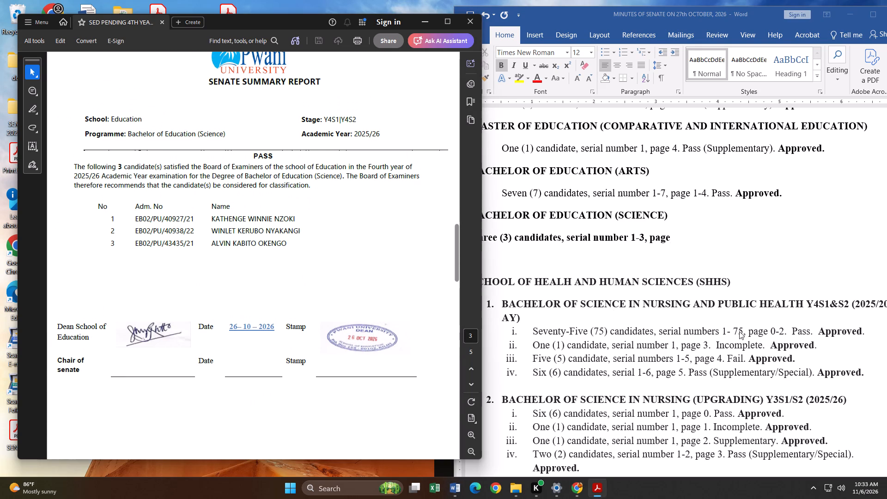
{"action": "left_click", "coordinate": [686, 241]}
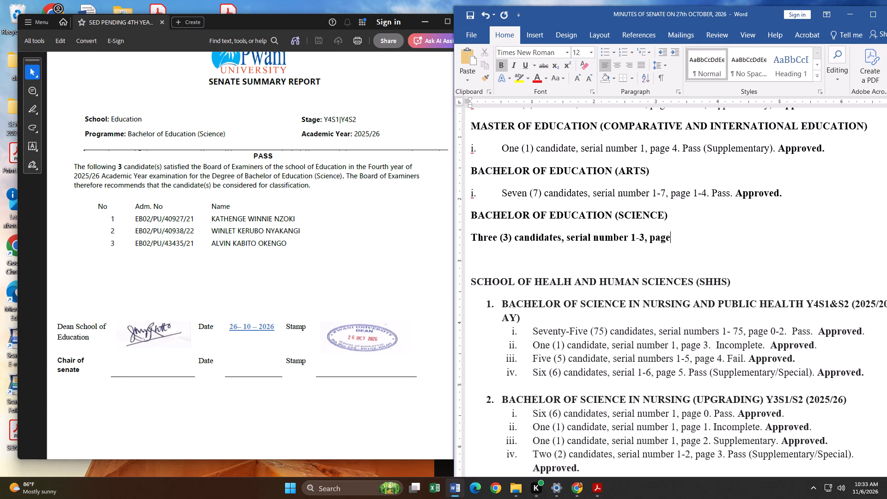
{"action": "key", "text": "space"}
{"action": "key", "text": "2"}
{"action": "key", "text": "period"}
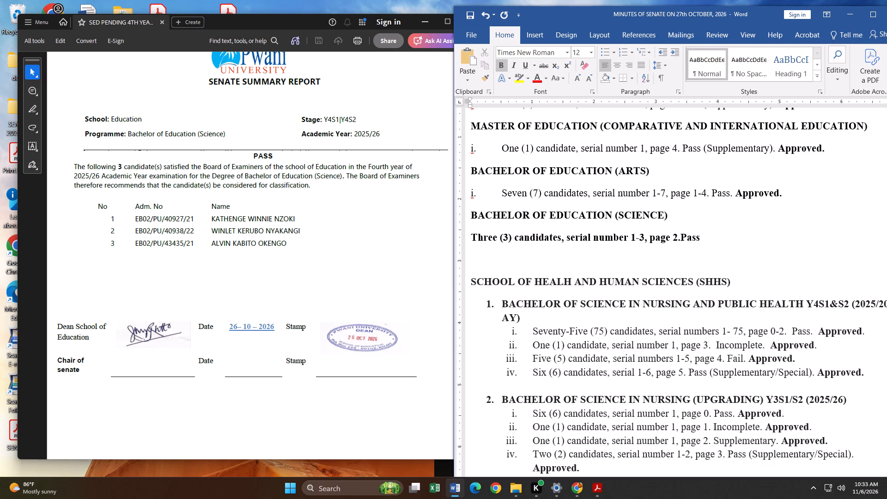
{"action": "type", "text": "pproved."}
{"action": "left_click", "coordinate": [680, 237]}
{"action": "key", "text": "space"}
Remove bold from the whole Bachelor of Education (Science) result line.
{"action": "left_click_drag", "start_coordinate": [760, 237], "coordinate": [739, 237]}
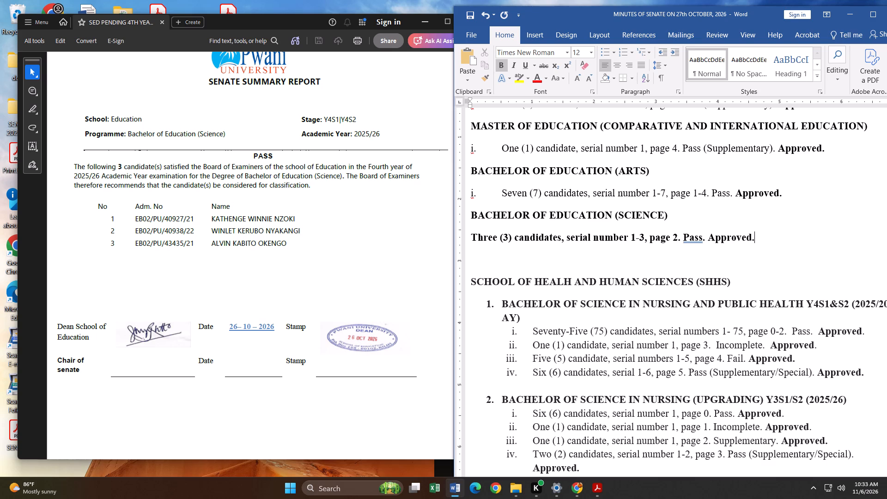
{"action": "left_click_drag", "start_coordinate": [739, 237], "coordinate": [482, 243]}
{"action": "left_click", "coordinate": [491, 227]}
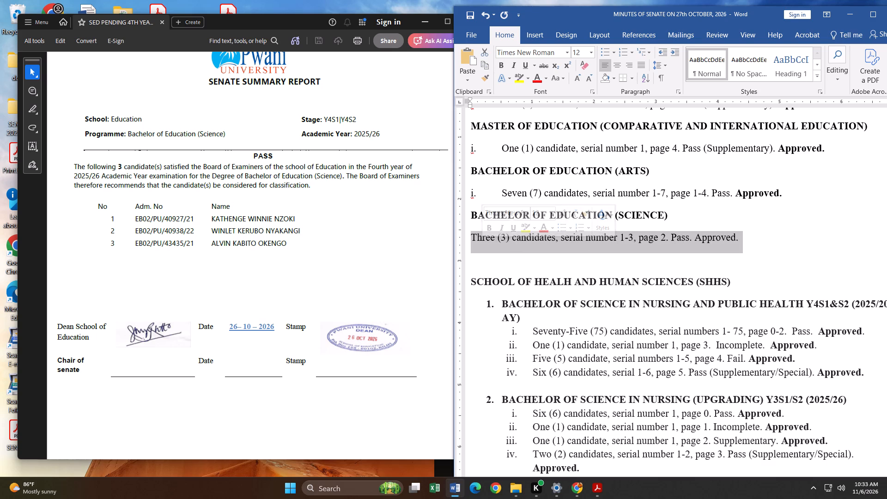
{"action": "left_click", "coordinate": [572, 255]}
Apply lowercase Roman numeral numbering to the Bachelor of Education (Science) result line.
{"action": "left_click_drag", "start_coordinate": [745, 243], "coordinate": [491, 247]}
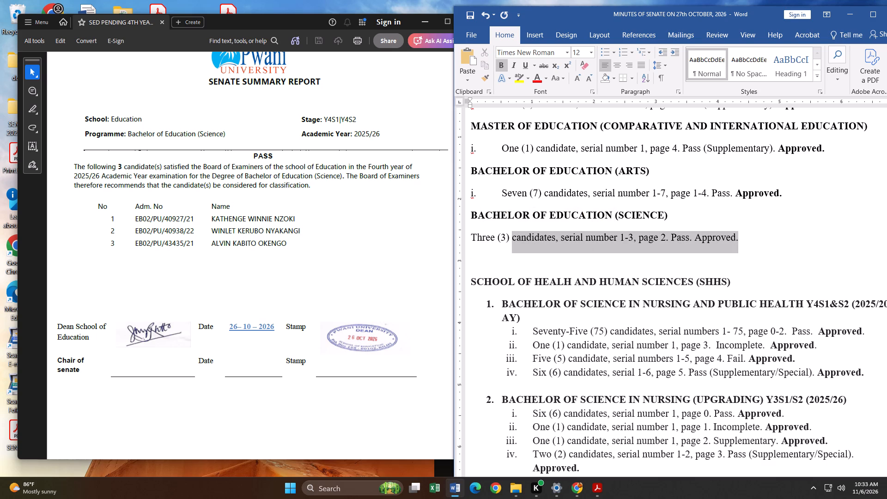
{"action": "left_click_drag", "start_coordinate": [491, 247], "coordinate": [475, 244]}
{"action": "left_click", "coordinate": [634, 52]}
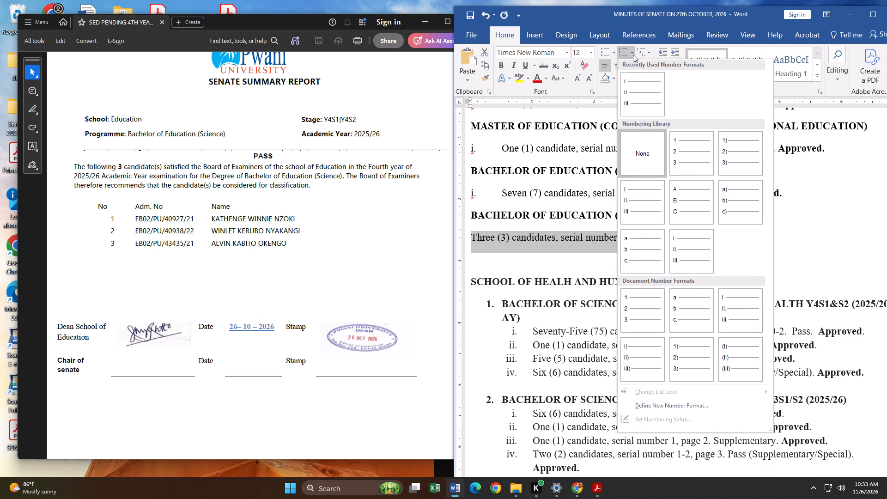
{"action": "left_click", "coordinate": [695, 248]}
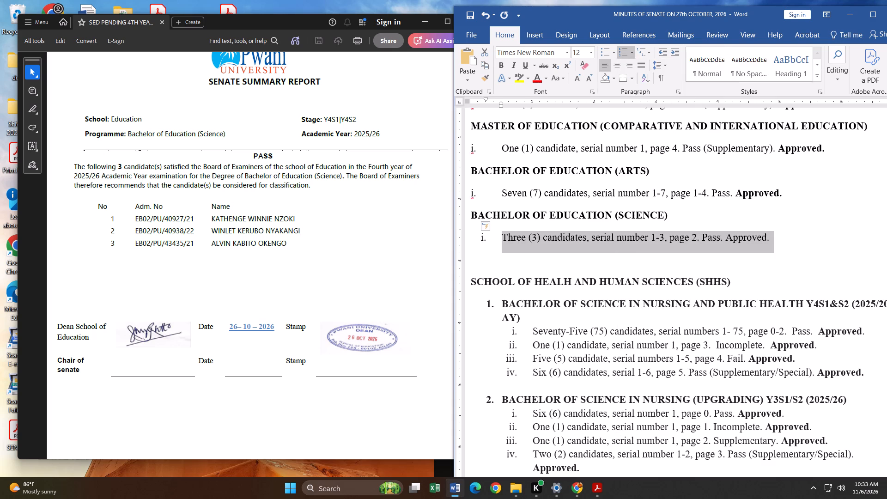
{"action": "left_click", "coordinate": [599, 255]}
Replace the manual numeral and indent on the Bachelor of Education (Arts) result line with automatic lowercase Roman numeral numbering.
{"action": "scroll", "coordinate": [557, 246], "scroll_direction": "down", "scroll_amount": 2}
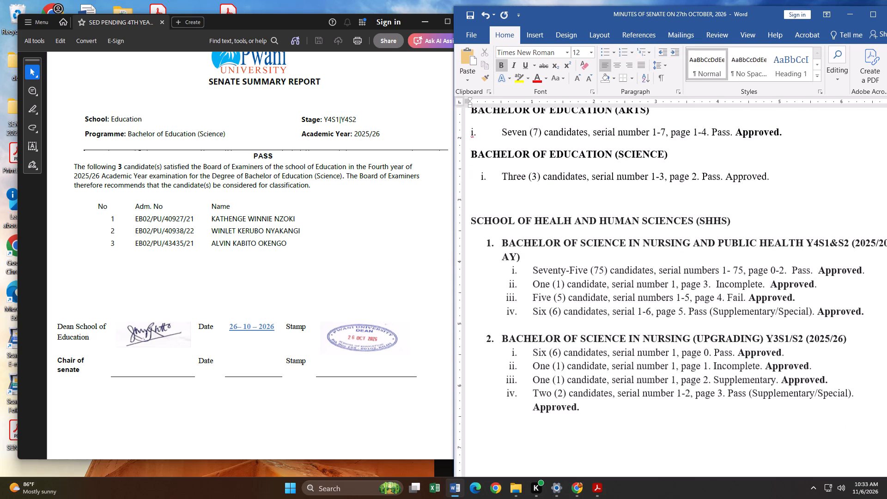
{"action": "left_click", "coordinate": [475, 134]}
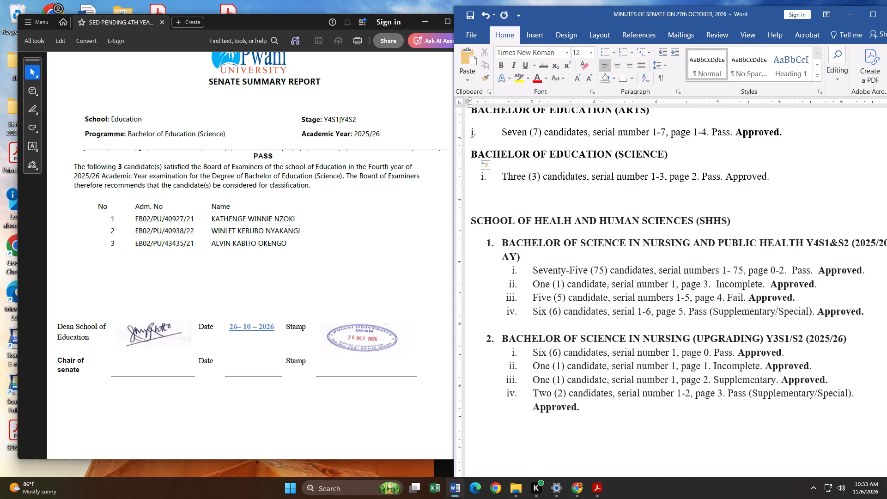
{"action": "left_click_drag", "start_coordinate": [478, 133], "coordinate": [465, 133]}
{"action": "key", "text": "Delete"}
{"action": "left_click", "coordinate": [503, 134]}
{"action": "key", "text": "BackSpace"}
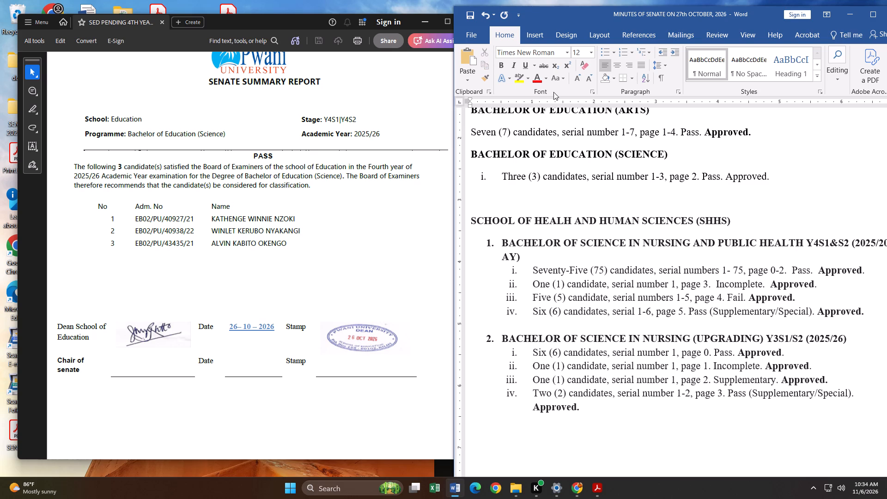
{"action": "left_click", "coordinate": [632, 50]}
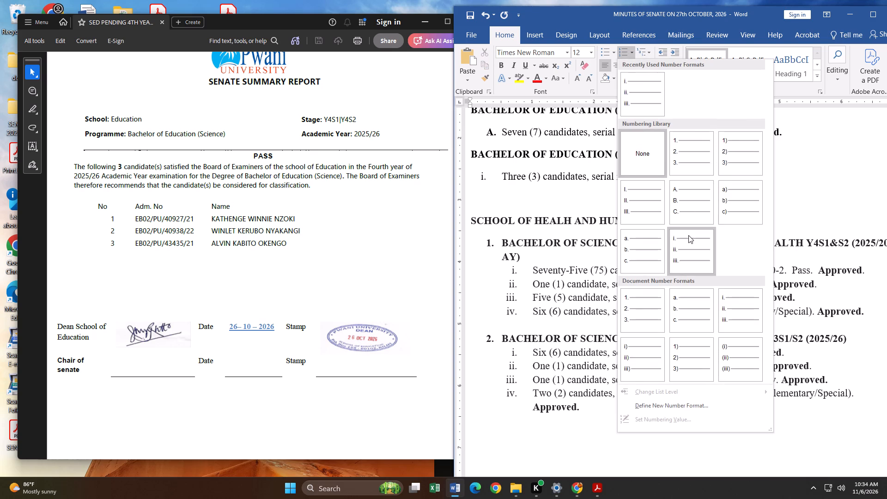
{"action": "left_click", "coordinate": [688, 243]}
Restart the numbering of the Bachelor of Education (Arts) result line at i.
{"action": "scroll", "coordinate": [553, 217], "scroll_direction": "up", "scroll_amount": 3}
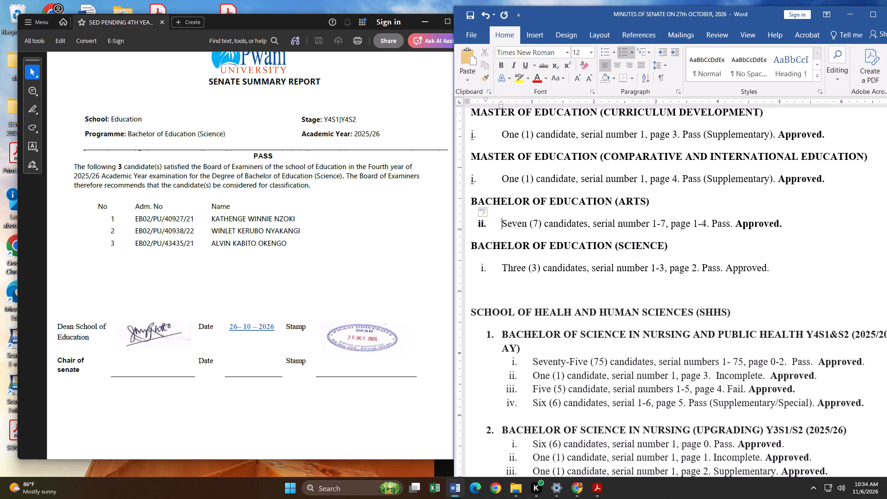
{"action": "left_click", "coordinate": [482, 224]}
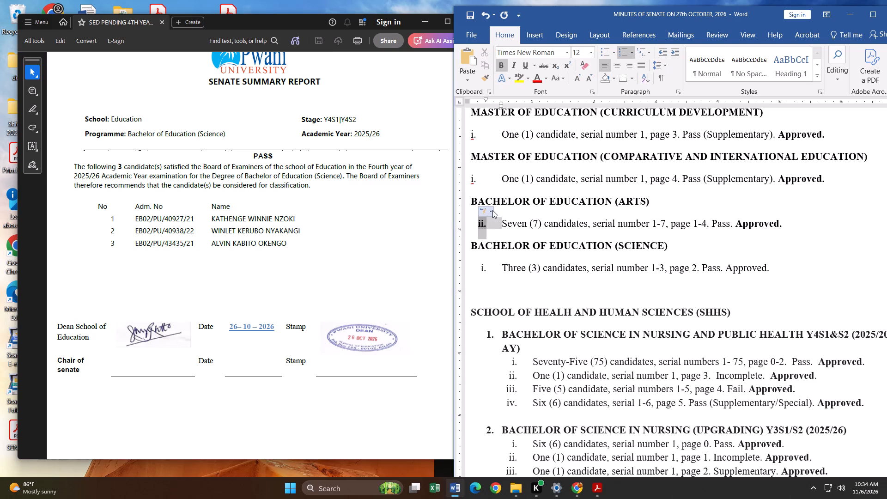
{"action": "left_click", "coordinate": [492, 210]}
{"action": "left_click", "coordinate": [506, 220]}
{"action": "left_click", "coordinate": [523, 235]}
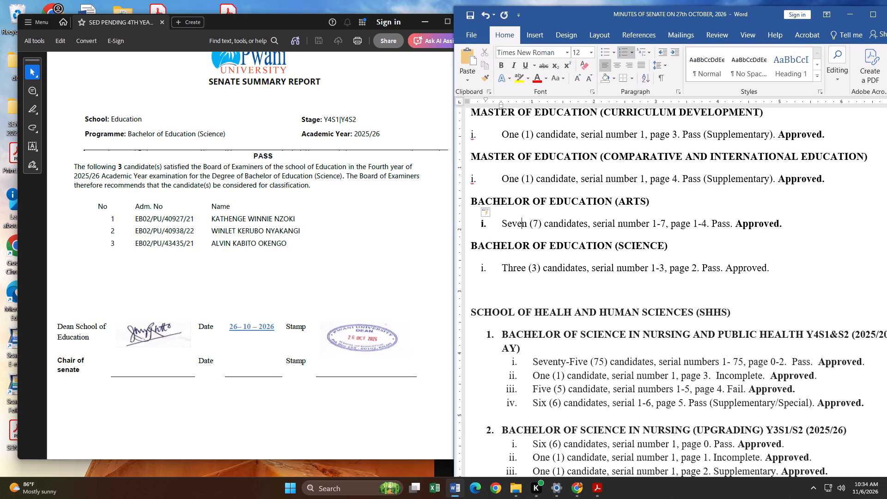
Remove bold from the list numeral of the Bachelor of Education (Arts) result line.
{"action": "left_click_drag", "start_coordinate": [492, 227], "coordinate": [480, 224]}
{"action": "left_click", "coordinate": [480, 224]}
{"action": "left_click", "coordinate": [484, 225]}
{"action": "left_click", "coordinate": [503, 66]}
{"action": "left_click", "coordinate": [537, 211]}
Replace the manual numeral on the Master of Education (Comparative and International Education) result line with automatic lowercase Roman numbering restarted at i.
{"action": "left_click", "coordinate": [504, 177]}
{"action": "key", "text": "BackSpace"}
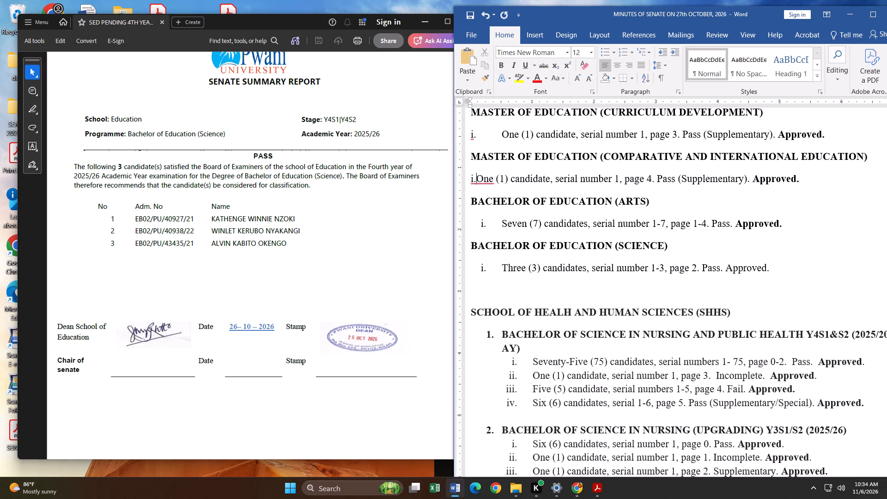
{"action": "key", "text": "BackSpace"}
{"action": "key", "text": "BackSpace"}
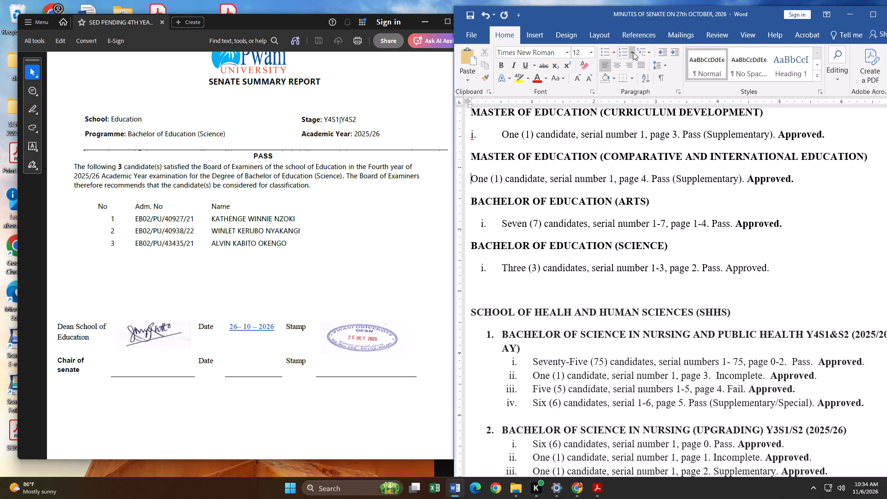
{"action": "left_click", "coordinate": [633, 52]}
{"action": "left_click", "coordinate": [686, 257]}
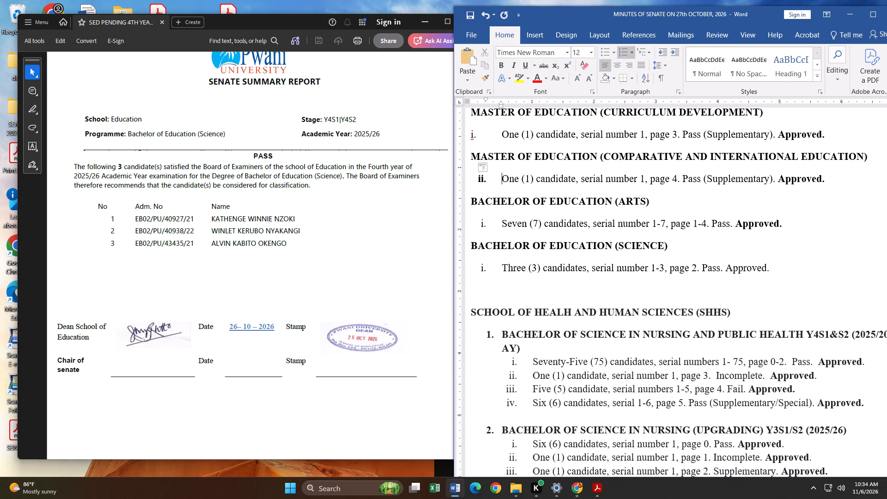
{"action": "left_click", "coordinate": [490, 167]}
{"action": "left_click", "coordinate": [507, 178]}
Remove bold from the list numeral of the Master of Education (Comparative and International Education) result line, undoing the accidental indent shift.
{"action": "left_click_drag", "start_coordinate": [486, 179], "coordinate": [482, 178]}
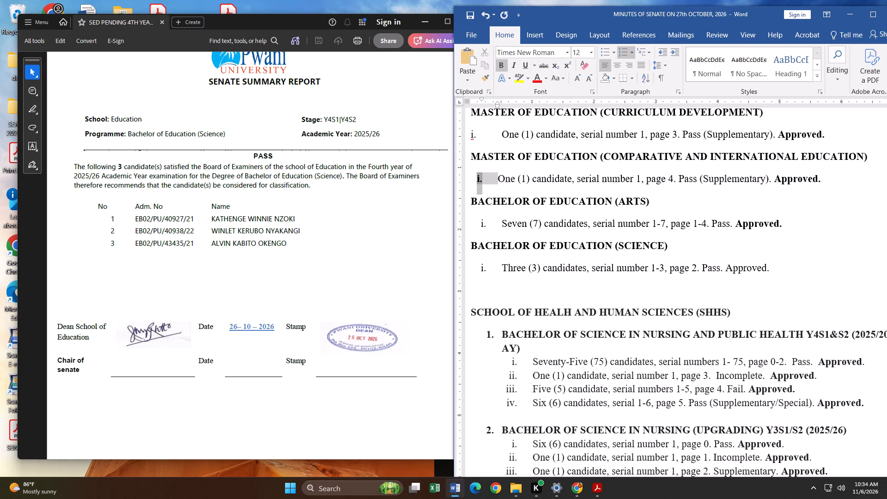
{"action": "left_click", "coordinate": [483, 14]}
{"action": "left_click", "coordinate": [501, 67]}
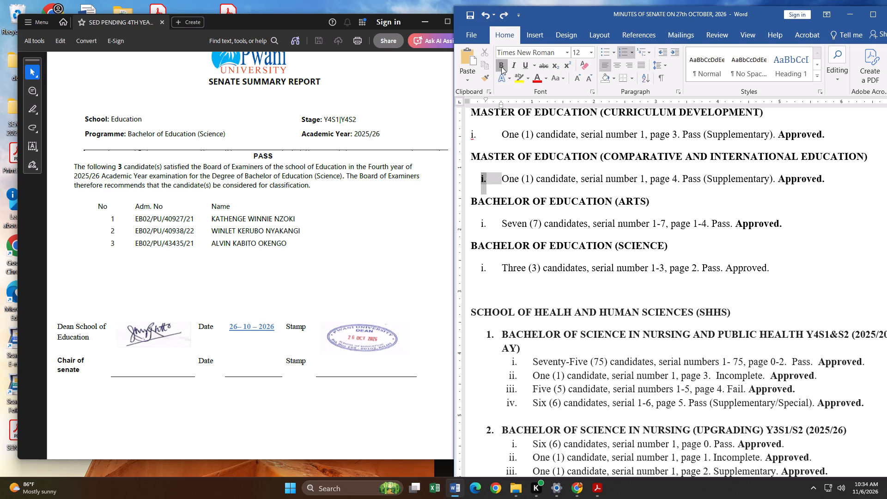
{"action": "left_click", "coordinate": [519, 204]}
Replace the manual numeral on the Master of Education (Curriculum Development) result line with automatic lowercase Roman numbering restarted at i.
{"action": "left_click", "coordinate": [502, 138]}
{"action": "key", "text": "BackSpace"}
{"action": "key", "text": "BackSpace"}
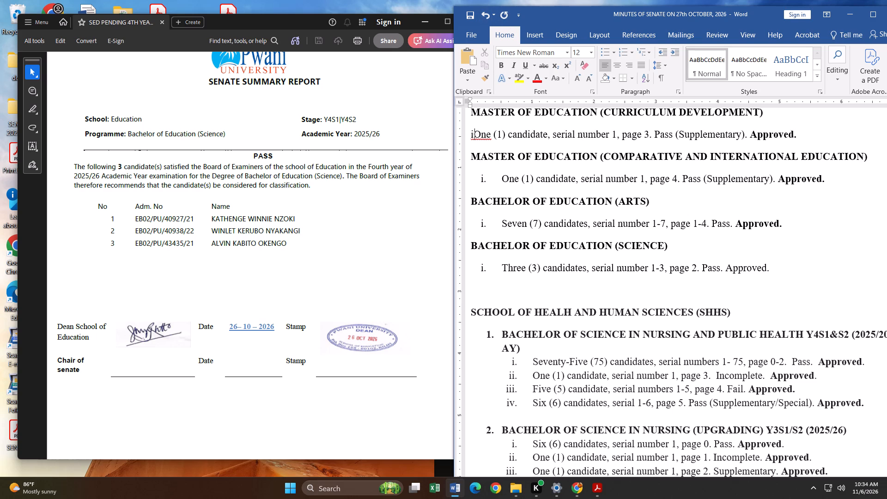
{"action": "key", "text": "BackSpace"}
{"action": "left_click", "coordinate": [633, 53]}
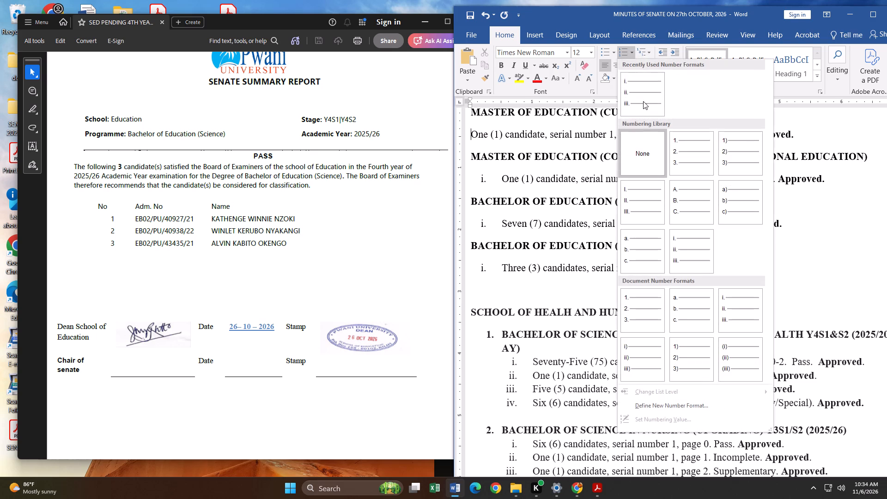
{"action": "left_click", "coordinate": [699, 241]}
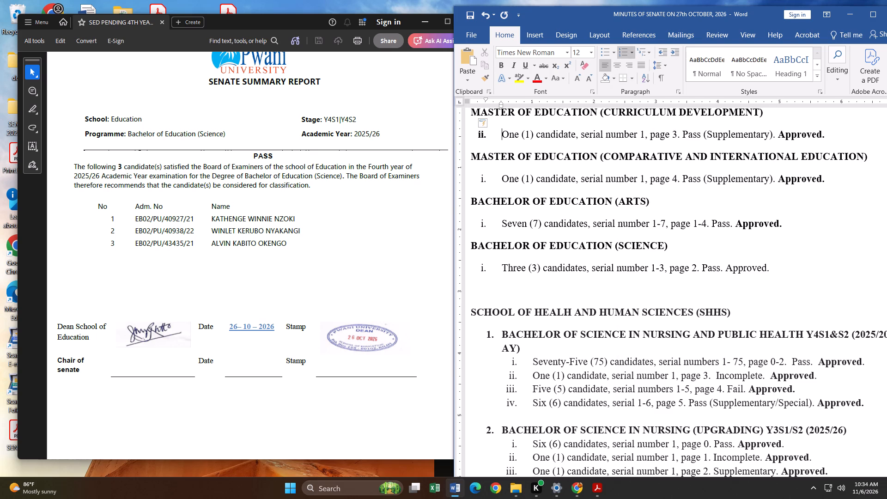
{"action": "left_click", "coordinate": [492, 124]}
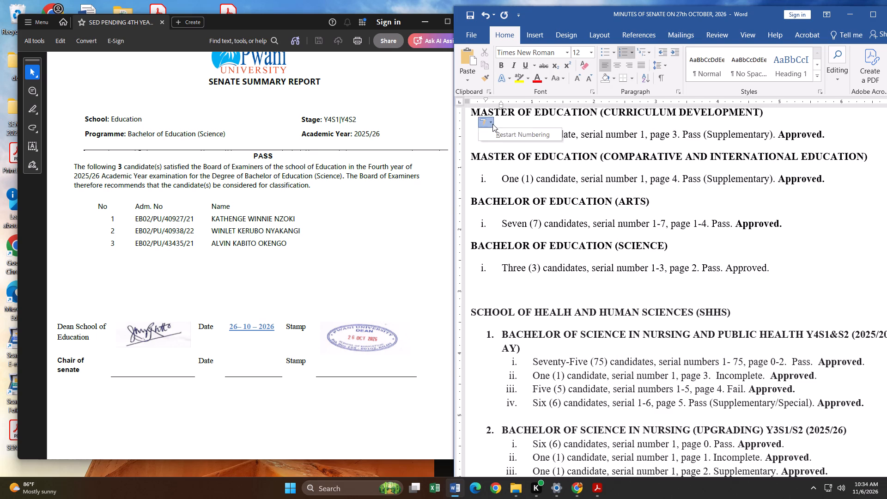
{"action": "left_click", "coordinate": [507, 131]}
Remove bold from the list numeral of the Master of Education (Curriculum Development) result line.
{"action": "left_click", "coordinate": [482, 134]}
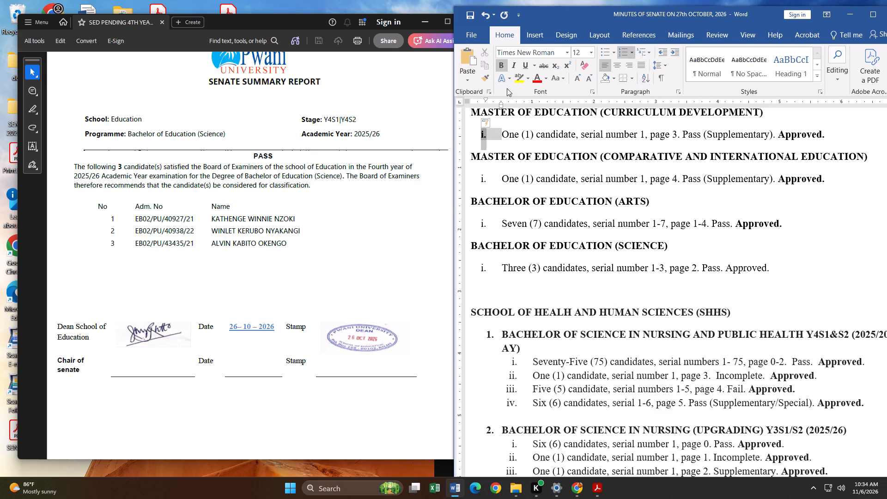
{"action": "left_click", "coordinate": [499, 63]}
{"action": "left_click", "coordinate": [547, 160]}
Make the word "Approved" bold in the Bachelor of Education (Science) result line.
{"action": "scroll", "coordinate": [563, 219], "scroll_direction": "down", "scroll_amount": 4}
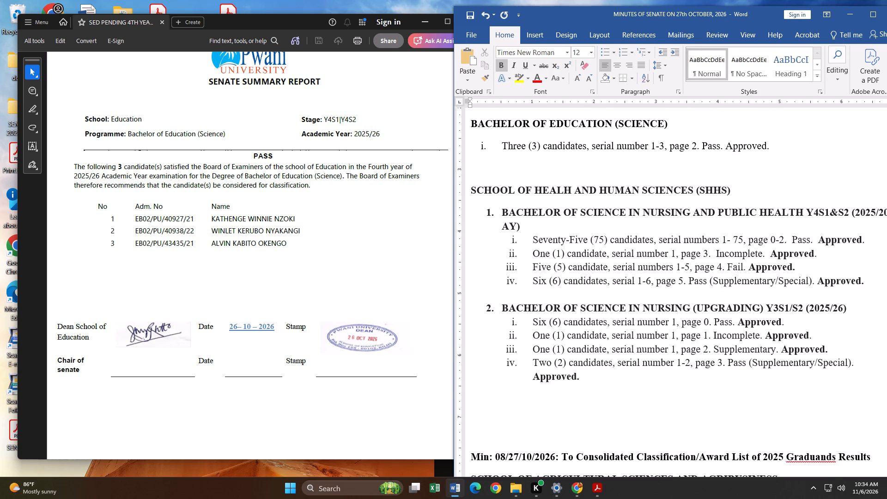
{"action": "left_click_drag", "start_coordinate": [766, 146], "coordinate": [726, 146]}
{"action": "left_click", "coordinate": [733, 132]}
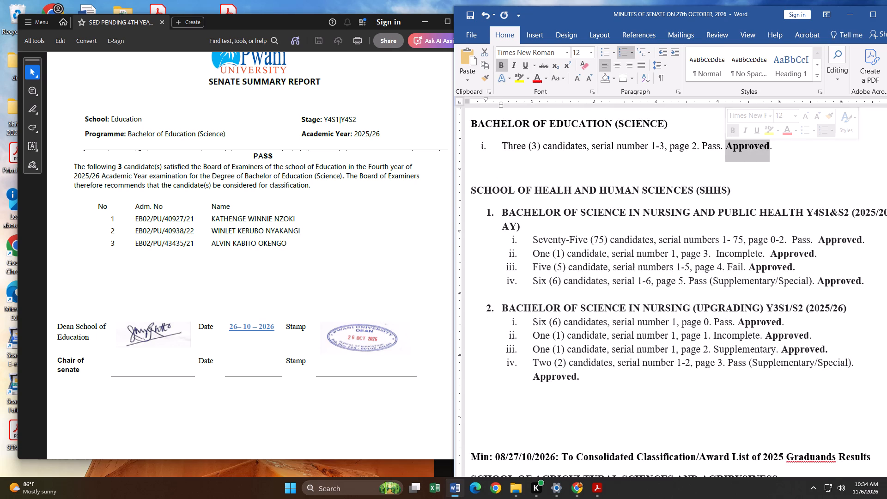
{"action": "left_click", "coordinate": [745, 167]}
{"action": "left_click", "coordinate": [772, 148]}
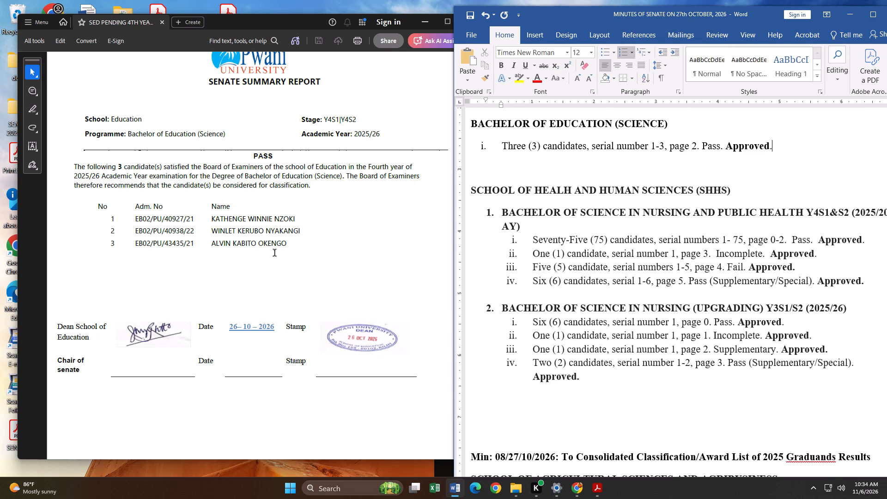
Copy the Bachelor of Education (Science) heading onto a new unnumbered line below that programme's result line.
{"action": "scroll", "coordinate": [300, 256], "scroll_direction": "down", "scroll_amount": 11}
{"action": "scroll", "coordinate": [298, 256], "scroll_direction": "up", "scroll_amount": 2}
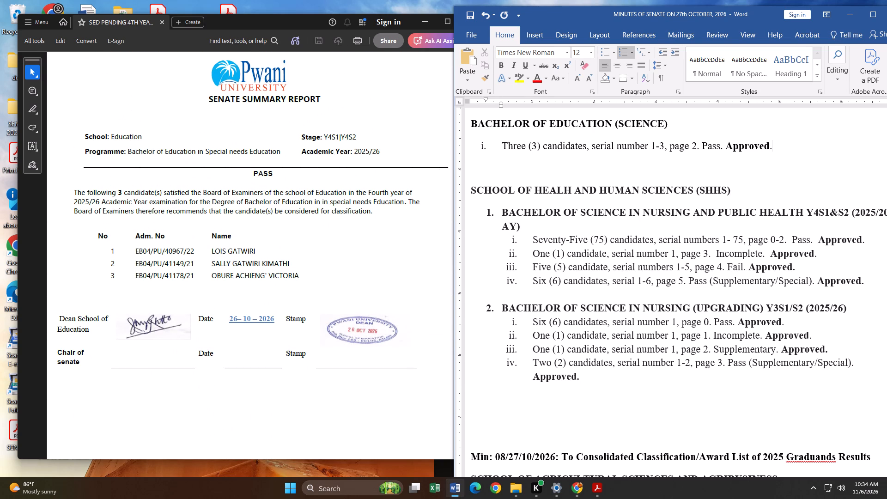
{"action": "left_click_drag", "start_coordinate": [671, 124], "coordinate": [500, 129]}
{"action": "right_click", "coordinate": [500, 129]}
{"action": "left_click_drag", "start_coordinate": [525, 142], "coordinate": [528, 146]}
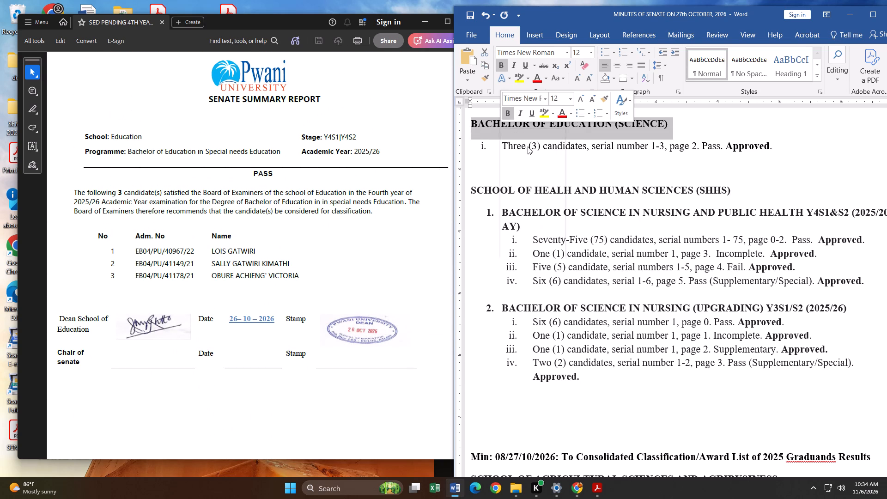
{"action": "left_click_drag", "start_coordinate": [528, 146], "coordinate": [527, 146]}
{"action": "left_click", "coordinate": [783, 144]}
{"action": "key", "text": "Return"}
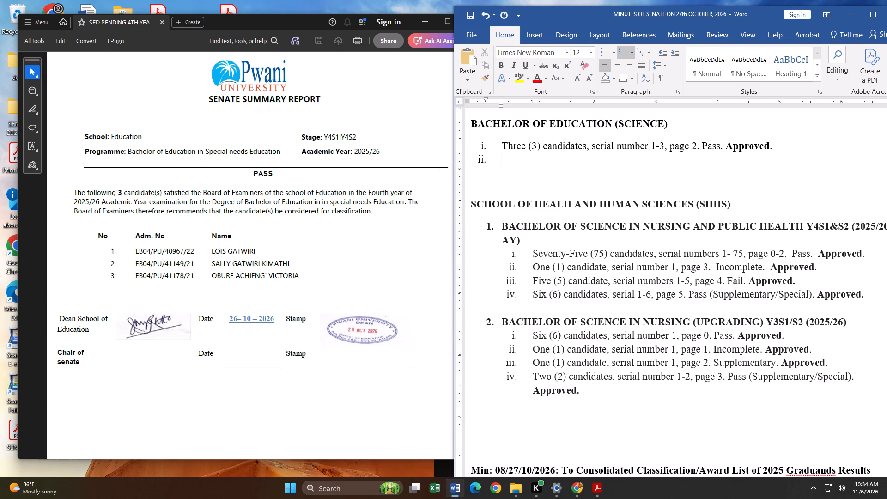
{"action": "key", "text": "Return"}
{"action": "right_click", "coordinate": [480, 171]}
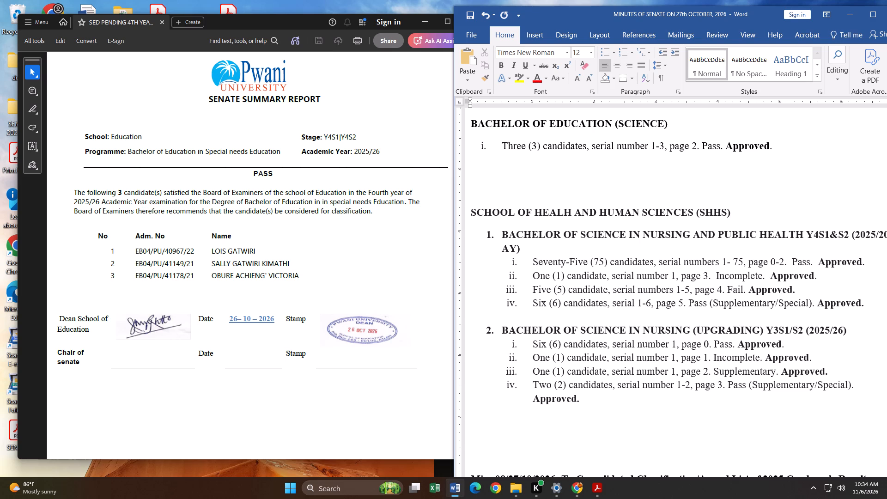
{"action": "right_click", "coordinate": [474, 170]}
{"action": "left_click", "coordinate": [522, 212]}
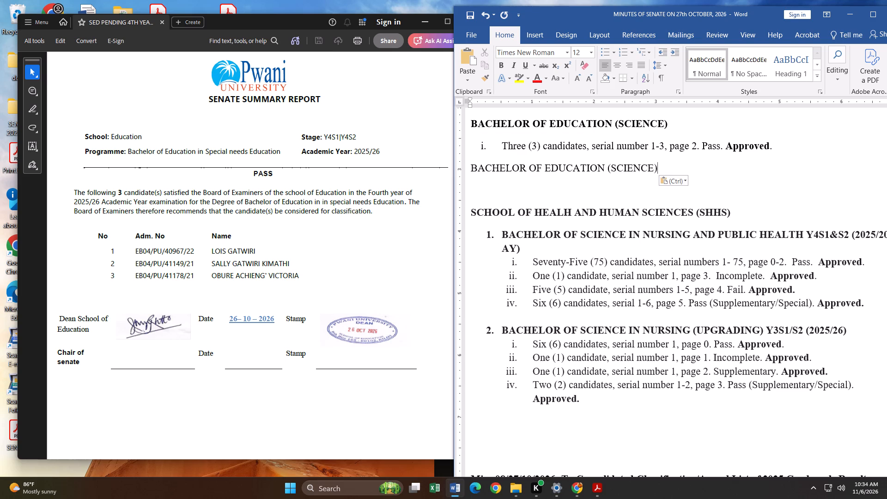
Change the copied heading to "BACHELOR OF EDUCATION IN SPECIAL NEEDS EDUCATION".
{"action": "key", "text": "BackSpace"}
{"action": "key", "text": "BackSpace"}
{"action": "key", "text": "BackSpace"}
{"action": "key", "text": "BackSpace"}
{"action": "key", "text": "BackSpace"}
{"action": "key", "text": "BackSpace"}
{"action": "key", "text": "BackSpace"}
{"action": "key", "text": "BackSpace"}
{"action": "key", "text": "BackSpace"}
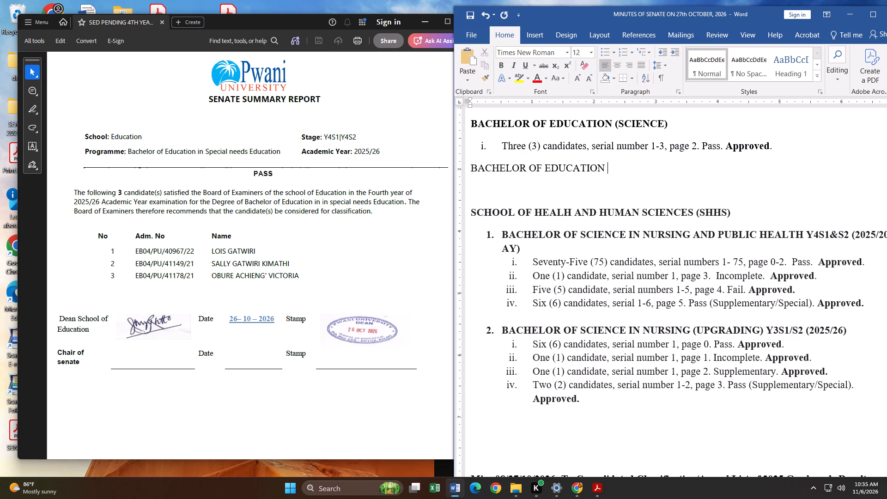
{"action": "key", "text": "i"}
{"action": "type", "text": "N SPECIAL NEEDS EDUCTAION"}
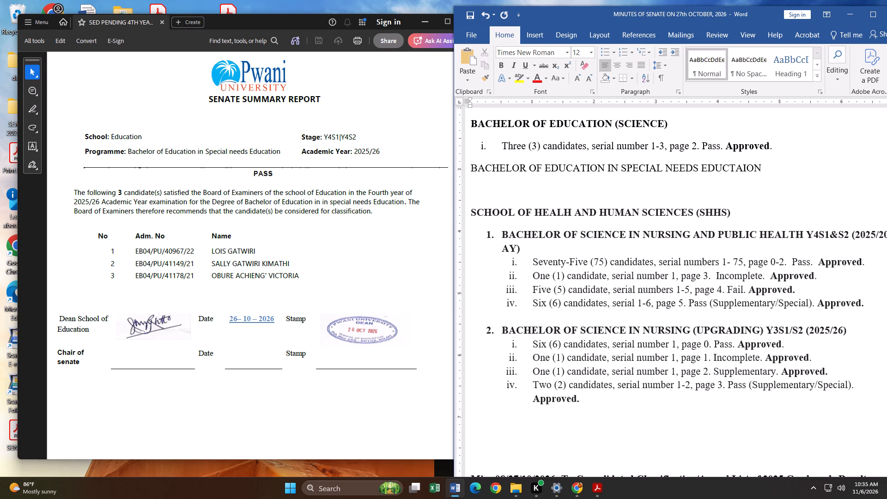
{"action": "key", "text": "BackSpace"}
{"action": "key", "text": "BackSpace"}
{"action": "key", "text": "BackSpace"}
{"action": "key", "text": "BackSpace"}
{"action": "key", "text": "BackSpace"}
{"action": "type", "text": "ATION"}
Make the Bachelor of Education in Special Needs Education heading bold.
{"action": "left_click_drag", "start_coordinate": [765, 170], "coordinate": [490, 176]}
{"action": "left_click", "coordinate": [492, 160]}
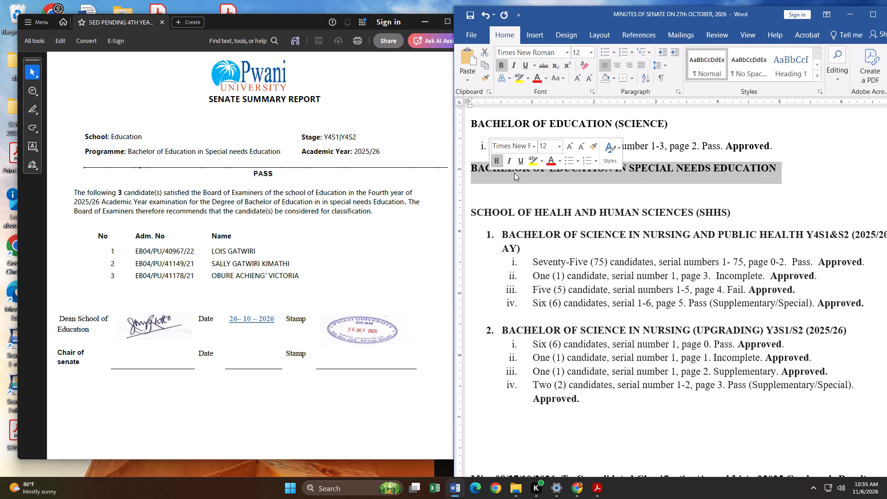
{"action": "left_click", "coordinate": [518, 178]}
{"action": "left_click", "coordinate": [779, 166]}
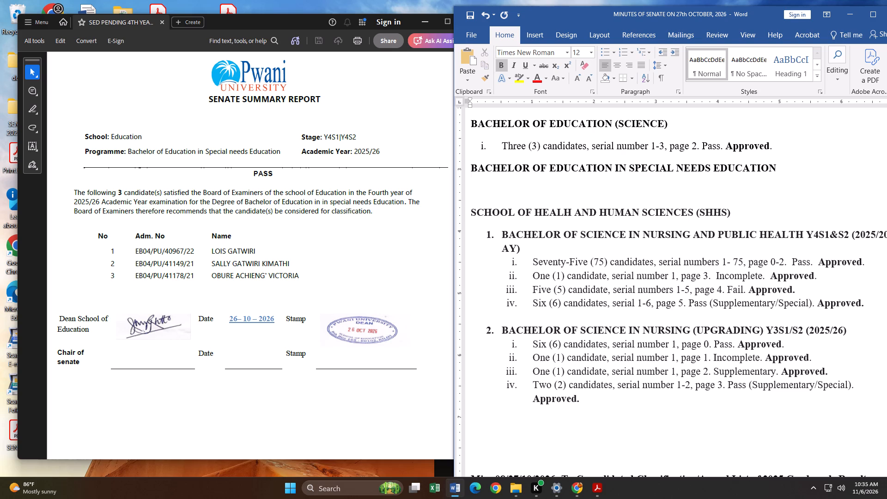
Copy the Bachelor of Education (Science) result line beneath the Bachelor of Education in Special Needs Education heading.
{"action": "left_click_drag", "start_coordinate": [779, 147], "coordinate": [685, 154]}
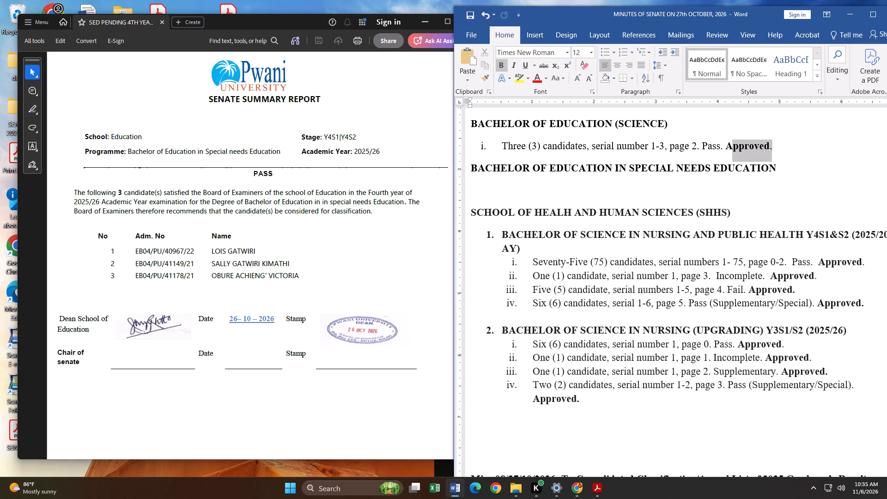
{"action": "left_click_drag", "start_coordinate": [685, 154], "coordinate": [516, 160]}
{"action": "right_click", "coordinate": [518, 155]}
{"action": "left_click", "coordinate": [542, 170]}
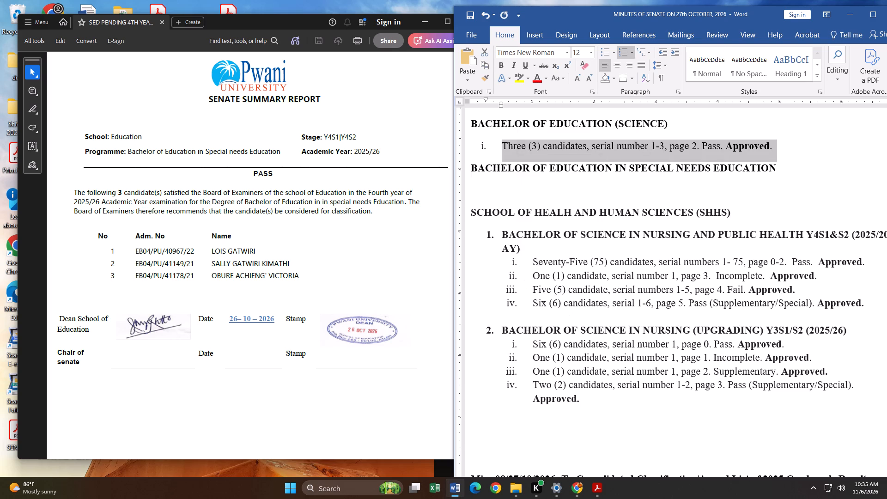
{"action": "left_click", "coordinate": [468, 193]}
{"action": "key", "text": "ctrl+v"}
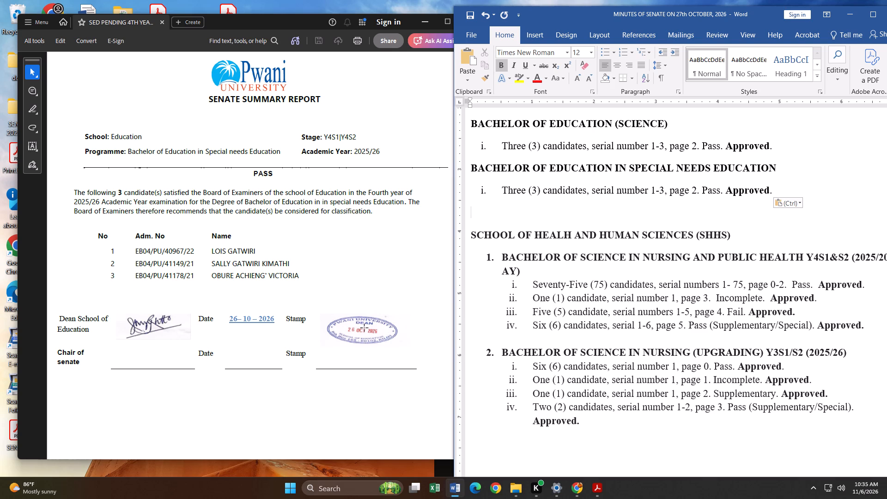
Check the special needs passlist's page number in the PDF and set the page reference in its result line to 3.
{"action": "left_click", "coordinate": [369, 291]}
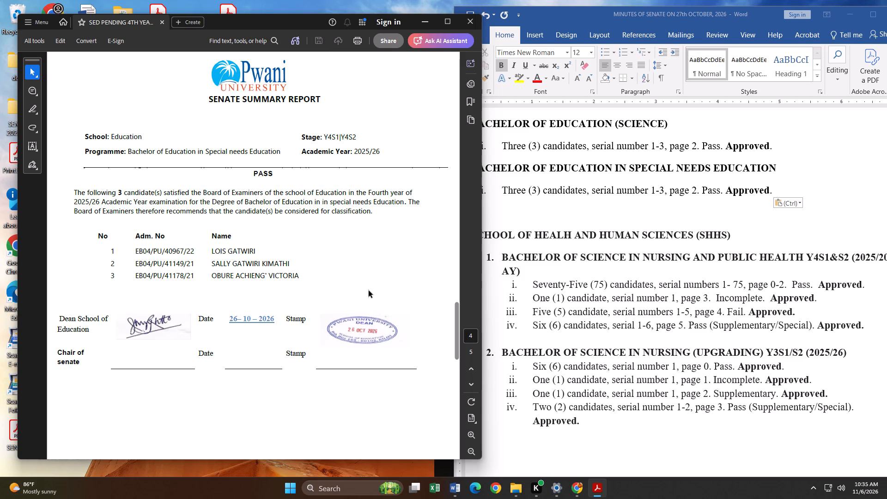
{"action": "scroll", "coordinate": [369, 291], "scroll_direction": "down", "scroll_amount": 4}
{"action": "scroll", "coordinate": [369, 291], "scroll_direction": "up", "scroll_amount": 2}
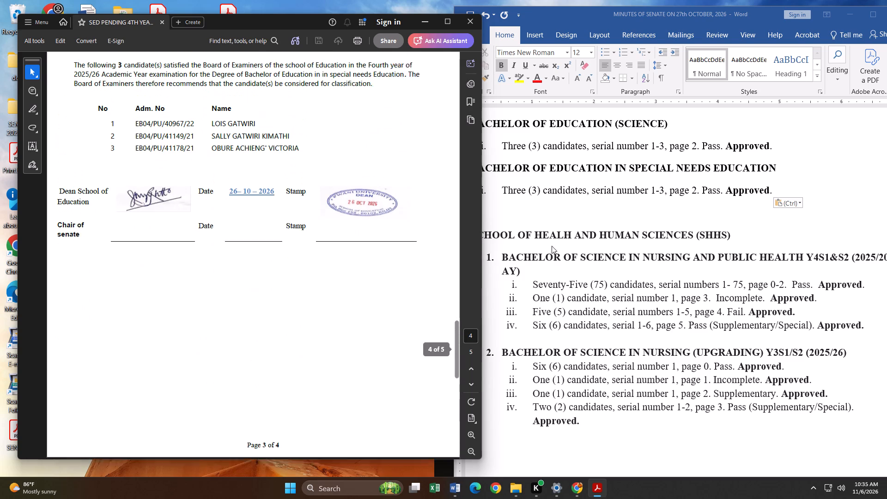
{"action": "left_click", "coordinate": [695, 188]}
{"action": "left_click", "coordinate": [695, 189]}
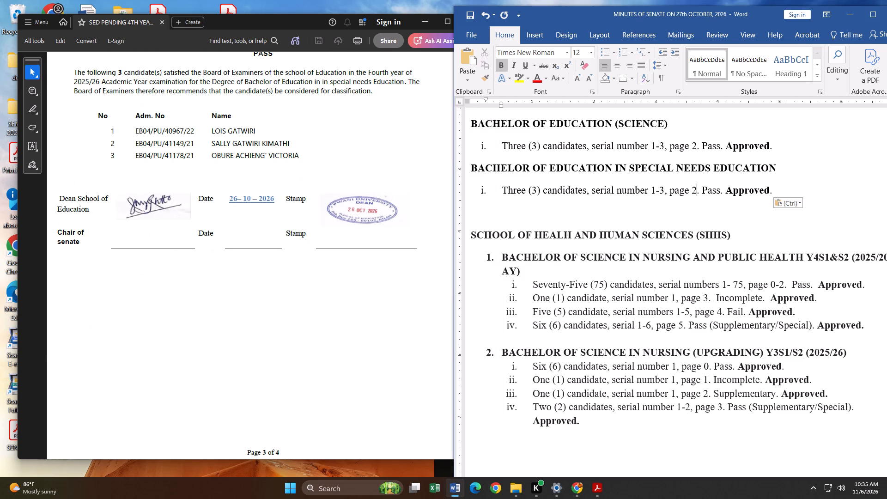
{"action": "key", "text": "BackSpace"}
{"action": "key", "text": "3"}
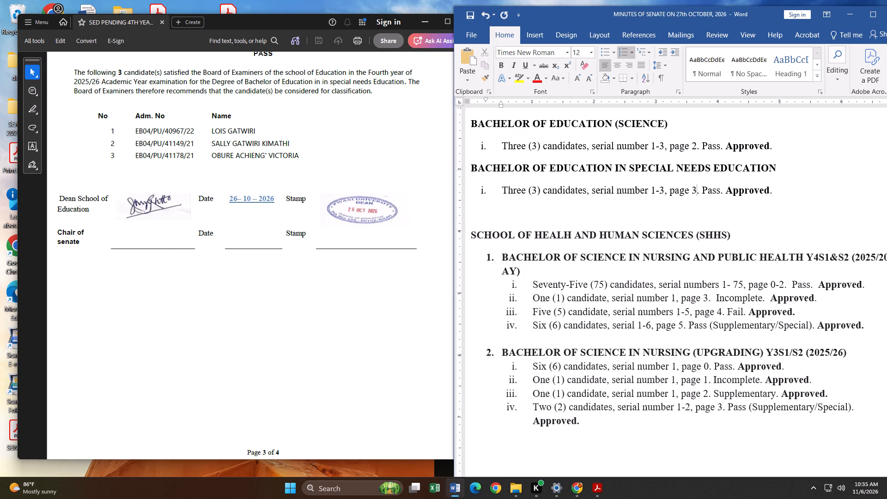
Find the next programme in the passlist PDF and copy the Bachelor of Education in Special Needs Education heading beneath its own result line.
{"action": "left_click", "coordinate": [353, 339]}
{"action": "scroll", "coordinate": [356, 341], "scroll_direction": "up", "scroll_amount": 4}
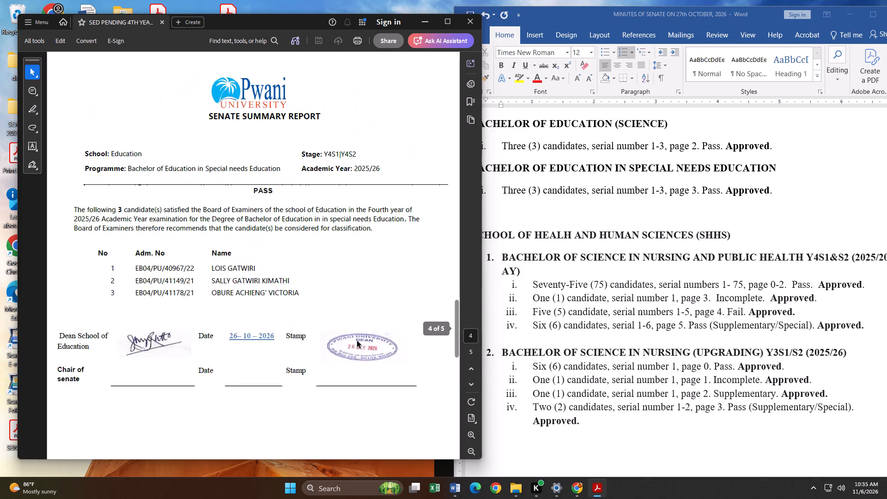
{"action": "scroll", "coordinate": [348, 357], "scroll_direction": "down", "scroll_amount": 7}
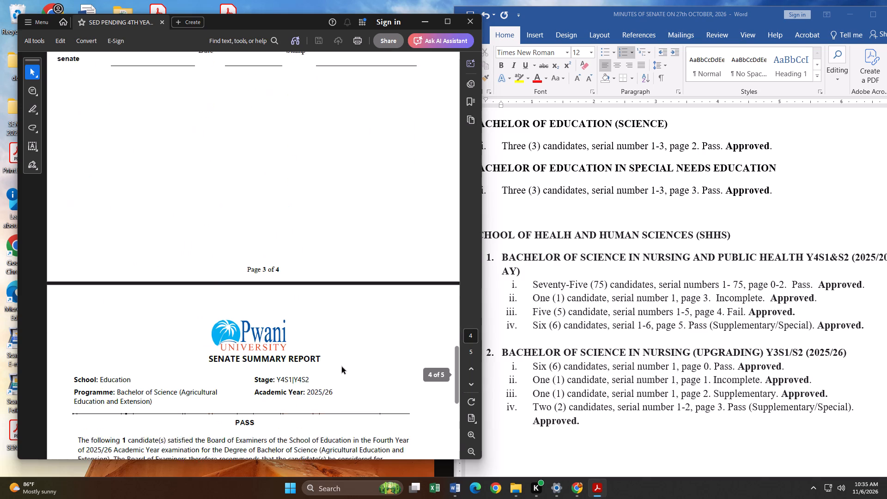
{"action": "scroll", "coordinate": [342, 367], "scroll_direction": "down", "scroll_amount": 4}
{"action": "left_click", "coordinate": [589, 205]}
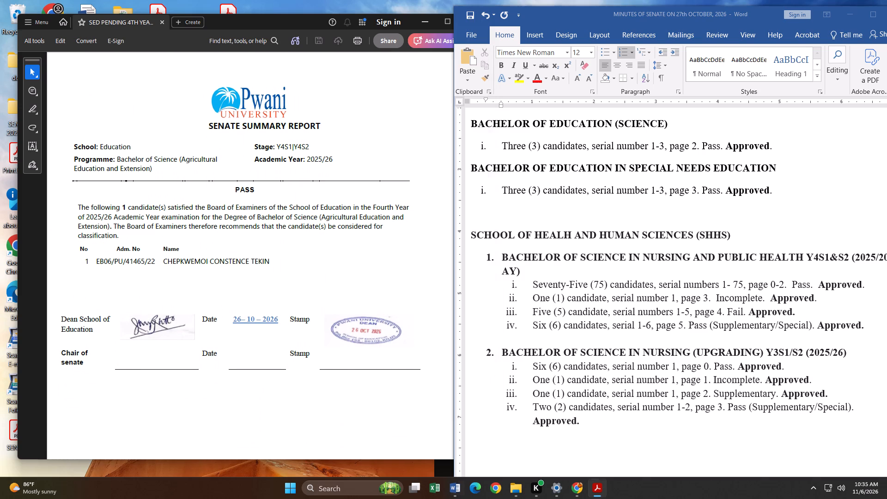
{"action": "left_click_drag", "start_coordinate": [778, 171], "coordinate": [485, 175]}
{"action": "right_click", "coordinate": [486, 175]}
{"action": "left_click", "coordinate": [518, 190]}
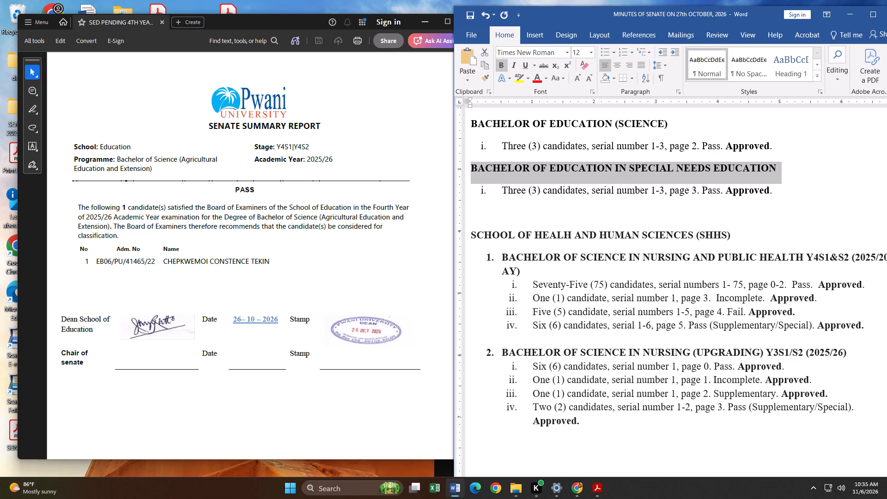
{"action": "left_click", "coordinate": [785, 193]}
{"action": "key", "text": "Return"}
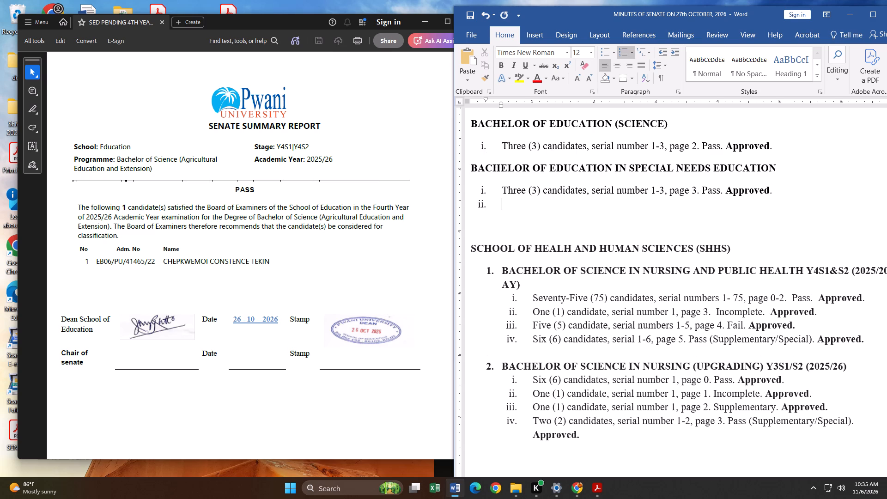
{"action": "key", "text": "ctrl+v"}
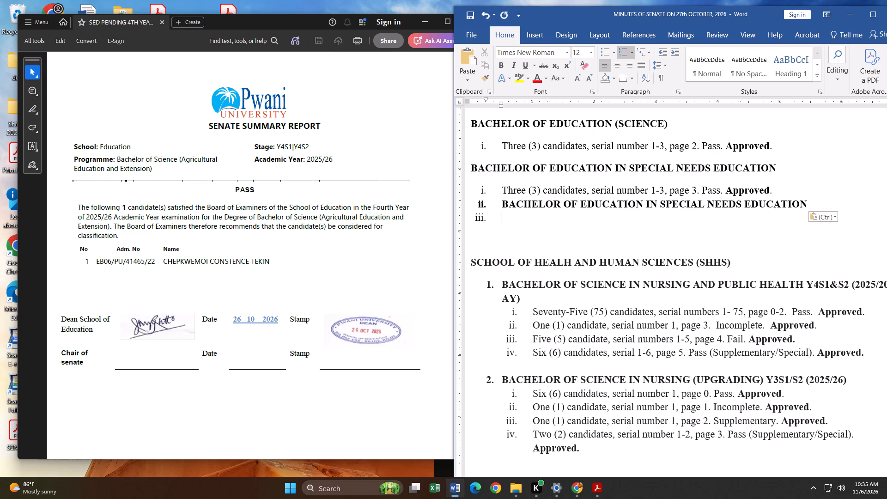
Remove the list numbering and indent from the copied heading, along with the empty list item below it.
{"action": "key", "text": "BackSpace"}
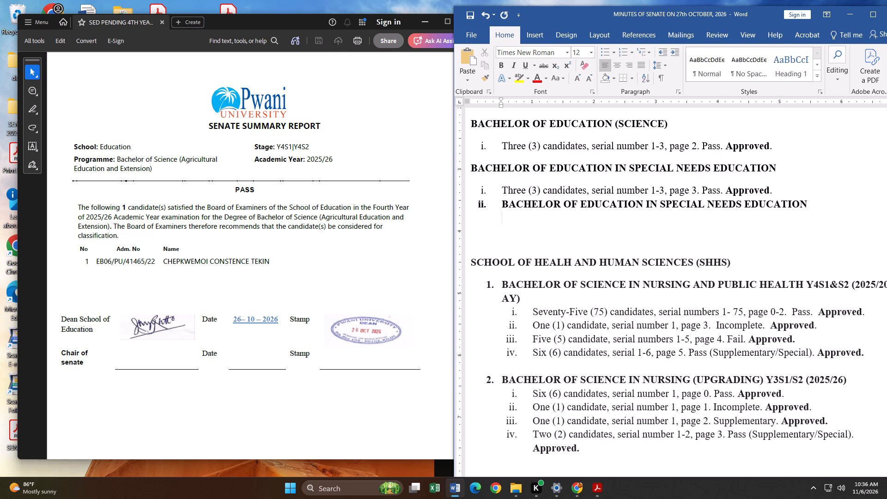
{"action": "left_click", "coordinate": [503, 205]}
{"action": "key", "text": "BackSpace"}
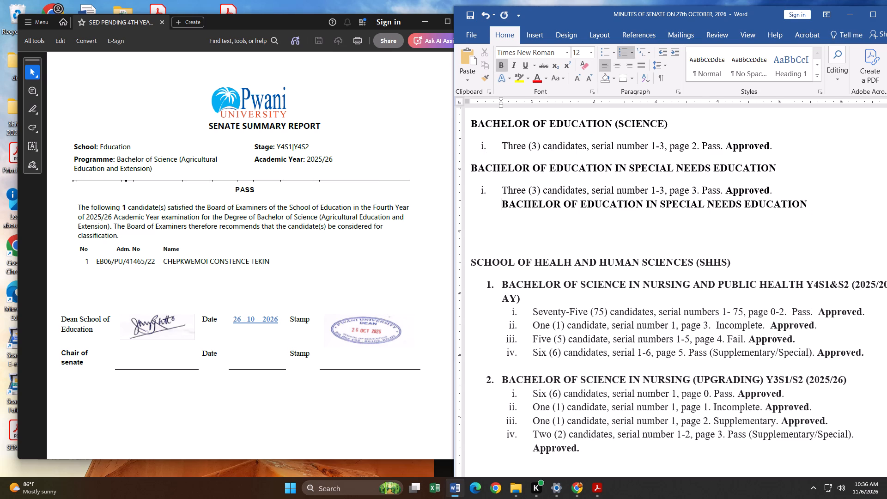
{"action": "key", "text": "BackSpace"}
{"action": "key", "text": "BackSpace"}
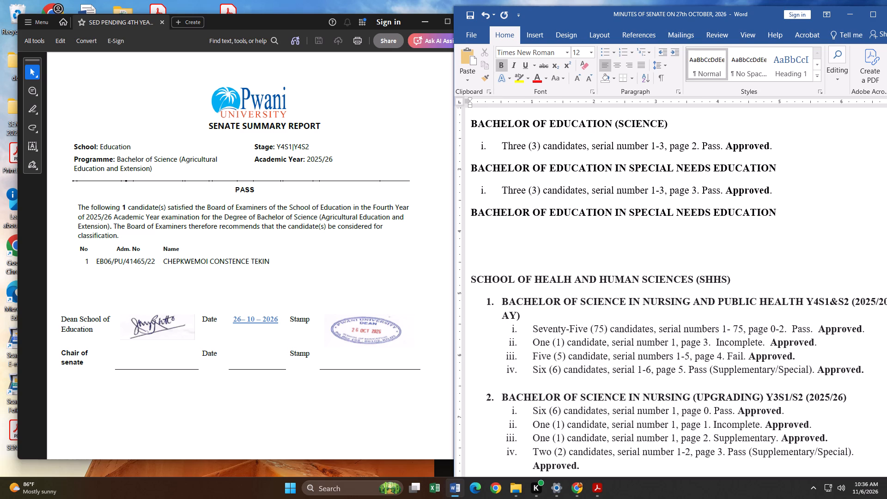
Change the copied heading to "BACHELOR OF SCIENCE (AGRICULTURAL EDUCATION AND EXTENSION)".
{"action": "left_click", "coordinate": [777, 215]}
{"action": "key", "text": "BackSpace"}
{"action": "key", "text": "BackSpace"}
{"action": "key", "text": "BackSpace"}
{"action": "key", "text": "BackSpace"}
{"action": "key", "text": "BackSpace"}
{"action": "key", "text": "BackSpace"}
{"action": "key", "text": "BackSpace"}
{"action": "key", "text": "BackSpace"}
{"action": "key", "text": "BackSpace"}
{"action": "key", "text": "BackSpace"}
{"action": "key", "text": "BackSpace"}
{"action": "key", "text": "BackSpace"}
{"action": "key", "text": "BackSpace"}
{"action": "key", "text": "BackSpace"}
{"action": "key", "text": "BackSpace"}
{"action": "key", "text": "BackSpace"}
{"action": "key", "text": "BackSpace"}
{"action": "key", "text": "BackSpace"}
{"action": "key", "text": "BackSpace"}
{"action": "key", "text": "BackSpace"}
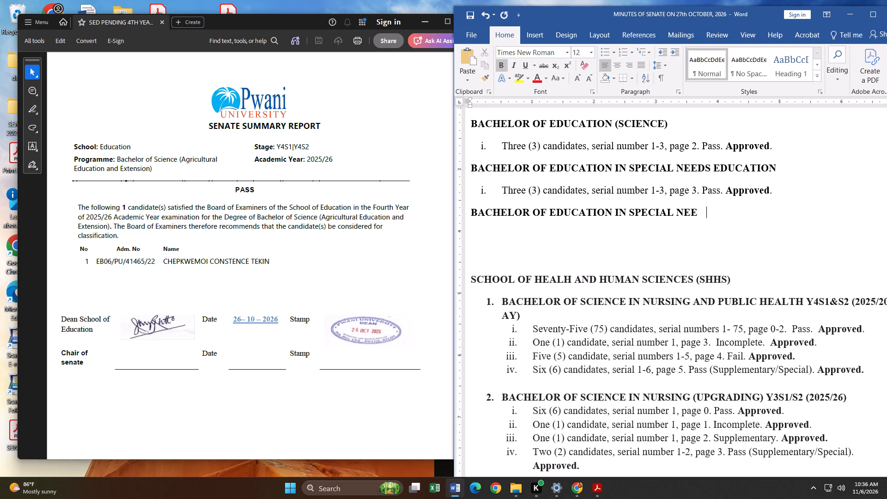
{"action": "key", "text": "BackSpace"}
{"action": "key", "text": "BackSpace"}
{"action": "key", "text": "BackSpace"}
{"action": "key", "text": "BackSpace"}
{"action": "key", "text": "BackSpace"}
{"action": "key", "text": "BackSpace"}
{"action": "key", "text": "BackSpace"}
{"action": "key", "text": "BackSpace"}
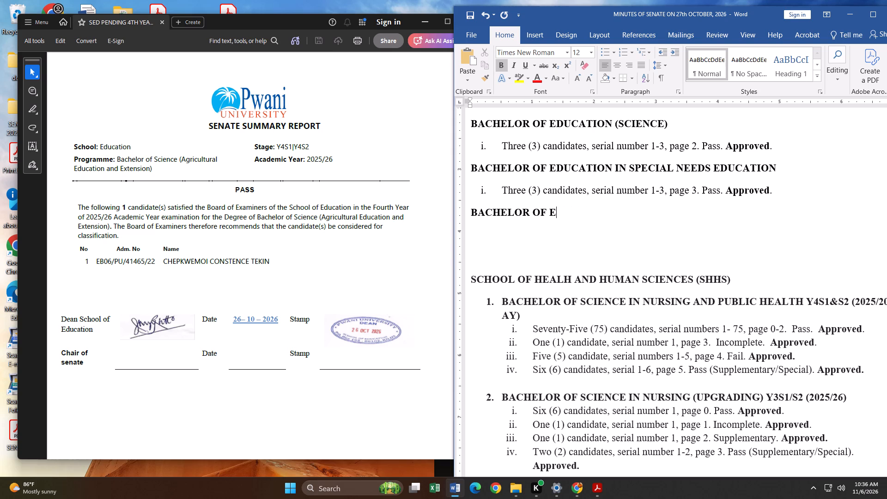
{"action": "key", "text": "BackSpace"}
{"action": "type", "text": "SCIENCE"}
{"action": "key", "text": "space"}
{"action": "type", "text": "()"}
{"action": "key", "text": "Left"}
{"action": "type", "text": "AGRICULTUR"}
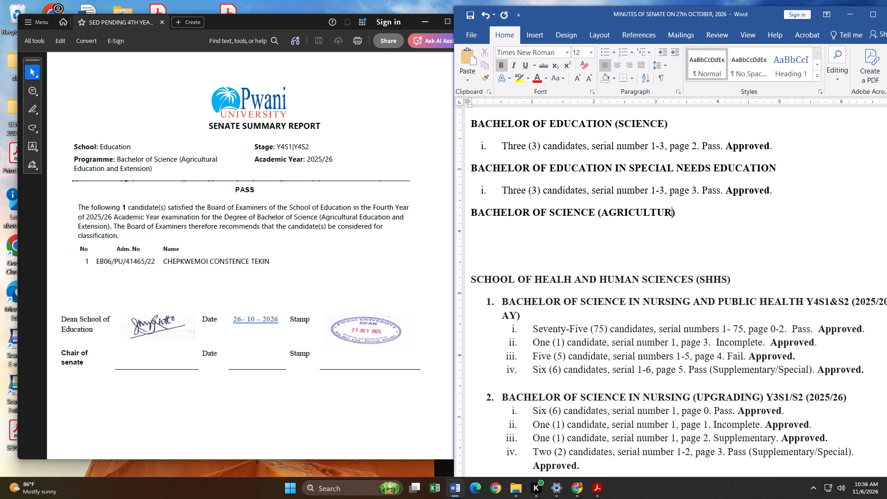
{"action": "type", "text": "AL EDUCATION"}
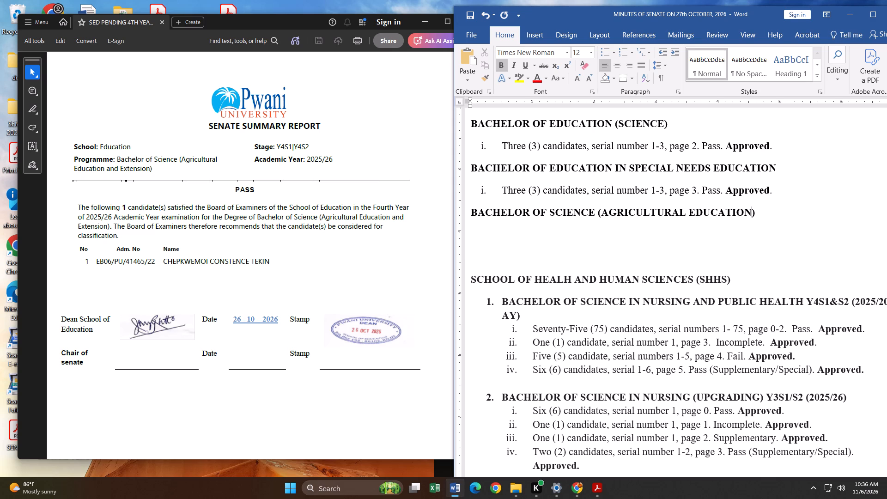
{"action": "key", "text": "space"}
{"action": "type", "text": "AND EXTENSION"}
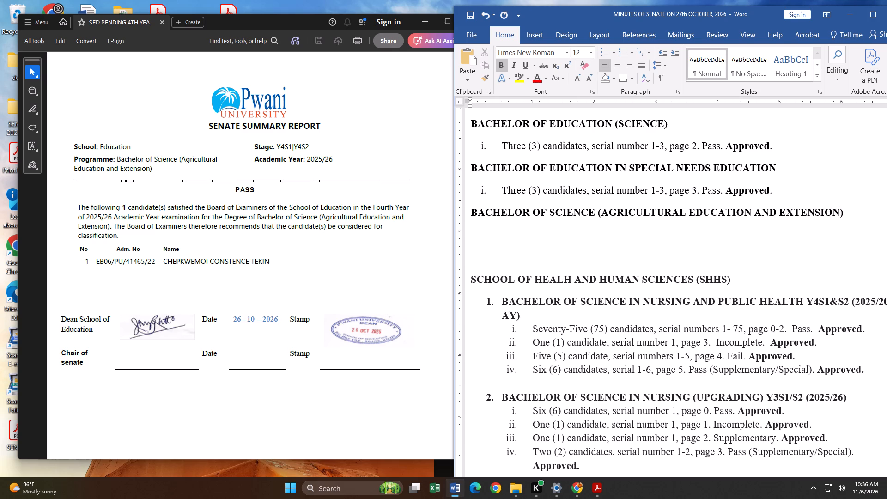
Copy the Master of Education (Comparative and International Education) result line beneath the Bachelor of Science (Agricultural Education and Extension) heading.
{"action": "left_click", "coordinate": [850, 214]}
{"action": "key", "text": "Return"}
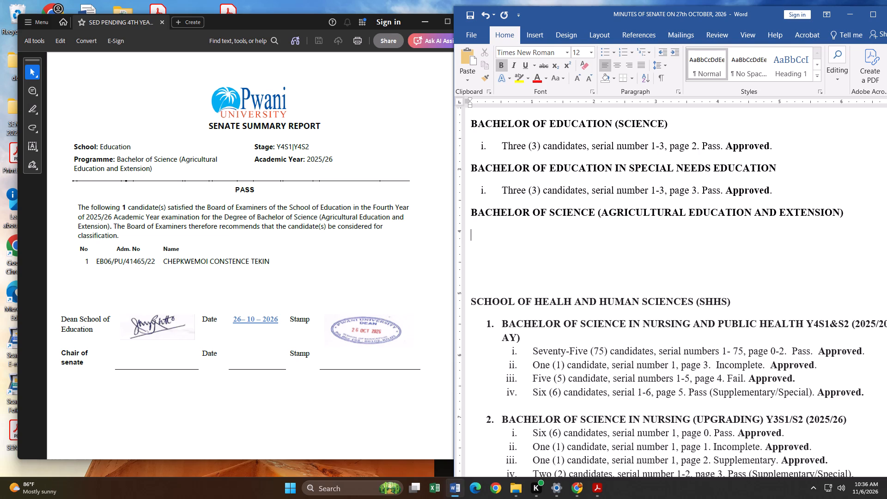
{"action": "scroll", "coordinate": [658, 224], "scroll_direction": "up", "scroll_amount": 3}
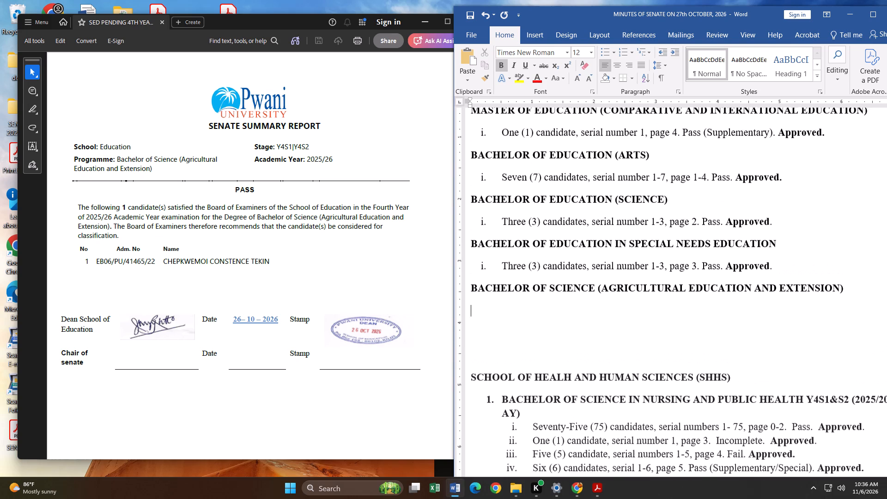
{"action": "left_click", "coordinate": [823, 149]}
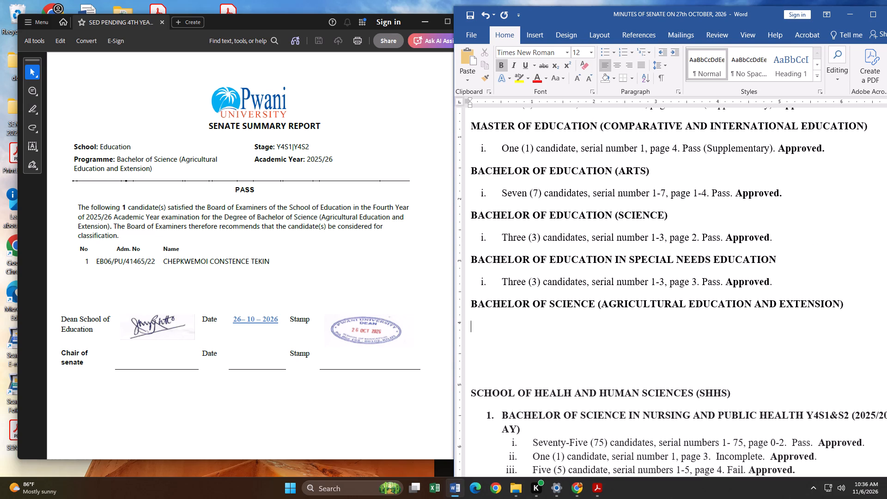
{"action": "left_click_drag", "start_coordinate": [828, 150], "coordinate": [510, 148]}
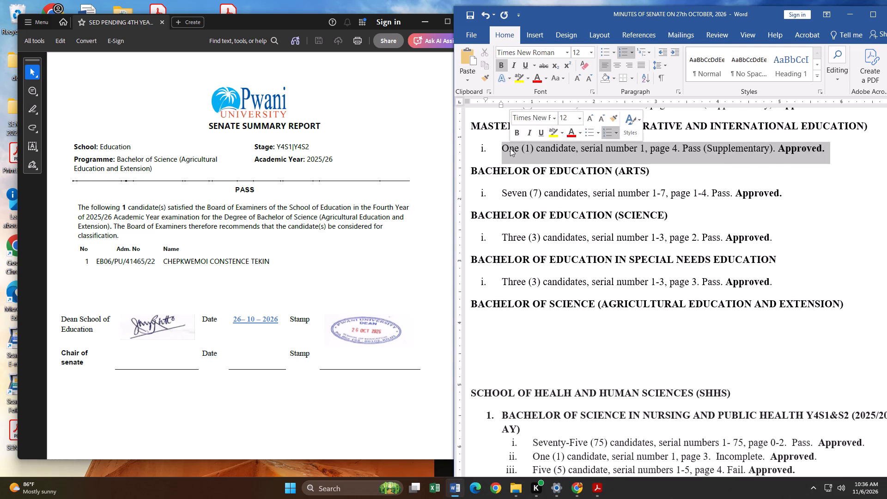
{"action": "right_click", "coordinate": [510, 148]}
{"action": "left_click", "coordinate": [540, 165]}
{"action": "left_click", "coordinate": [497, 328]}
{"action": "right_click", "coordinate": [497, 328]}
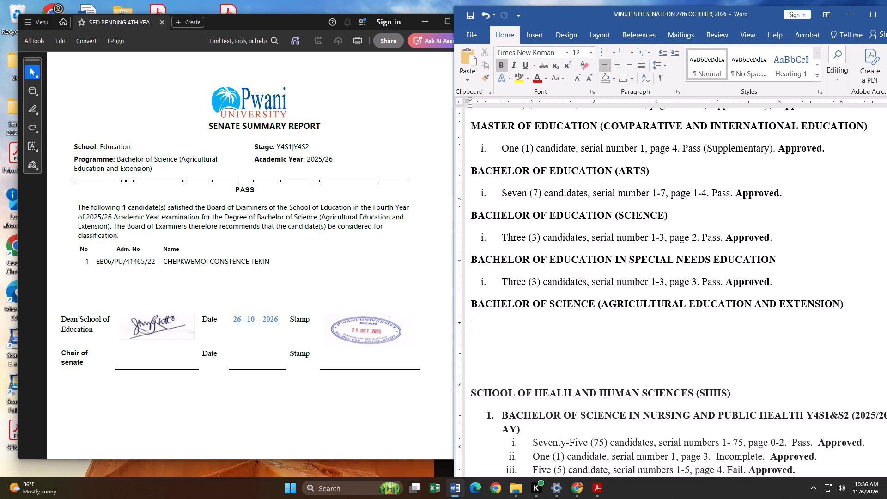
{"action": "left_click", "coordinate": [545, 366]}
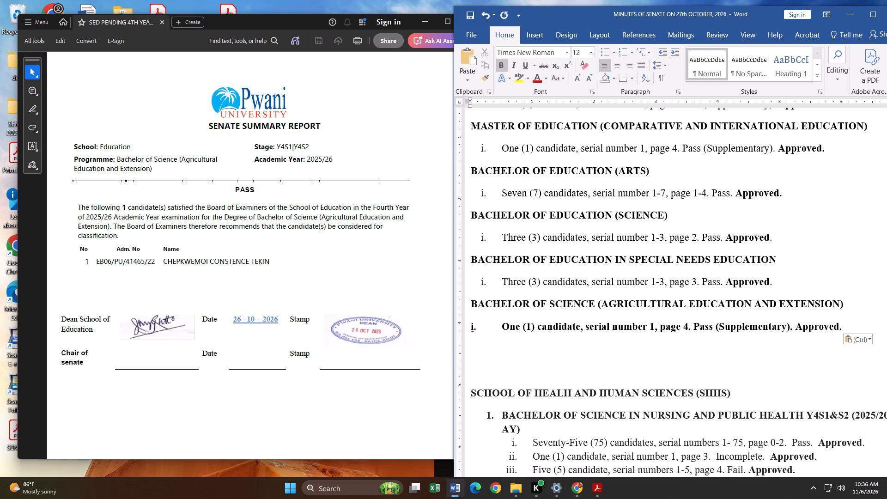
Strip the copied result line's numbering, reapply lowercase Roman numbering and restart it at i.
{"action": "left_click", "coordinate": [503, 327]}
{"action": "key", "text": "BackSpace"}
{"action": "key", "text": "BackSpace"}
{"action": "key", "text": "BackSpace"}
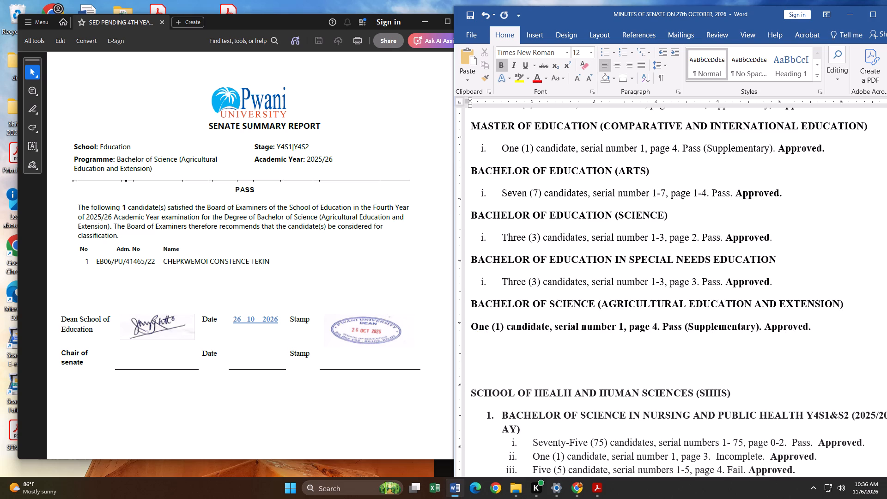
{"action": "left_click", "coordinate": [630, 56]}
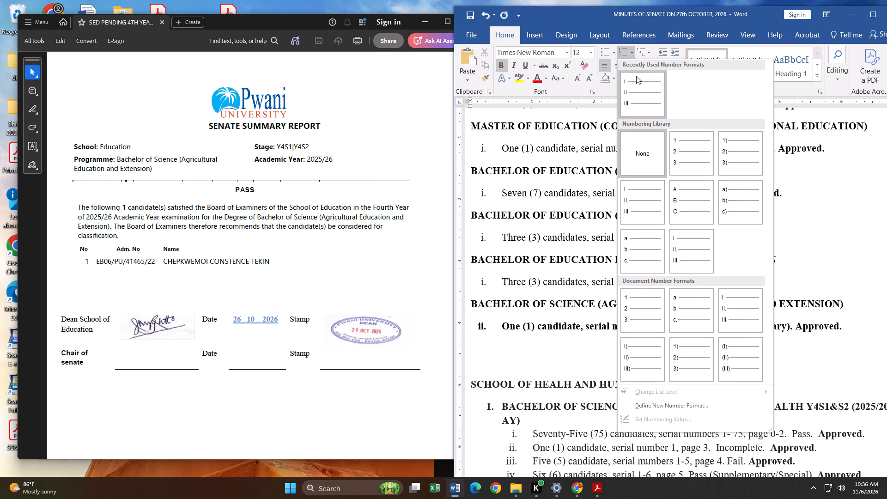
{"action": "left_click", "coordinate": [689, 239]}
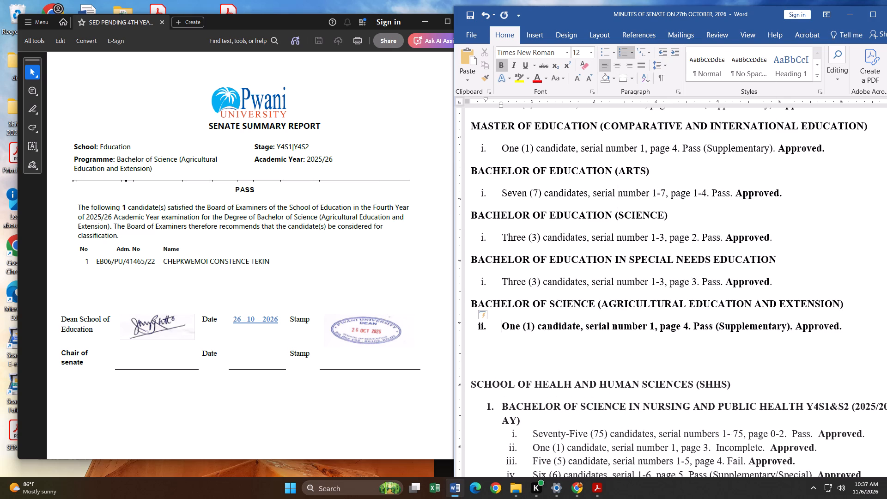
{"action": "left_click", "coordinate": [492, 314]}
{"action": "left_click", "coordinate": [507, 325]}
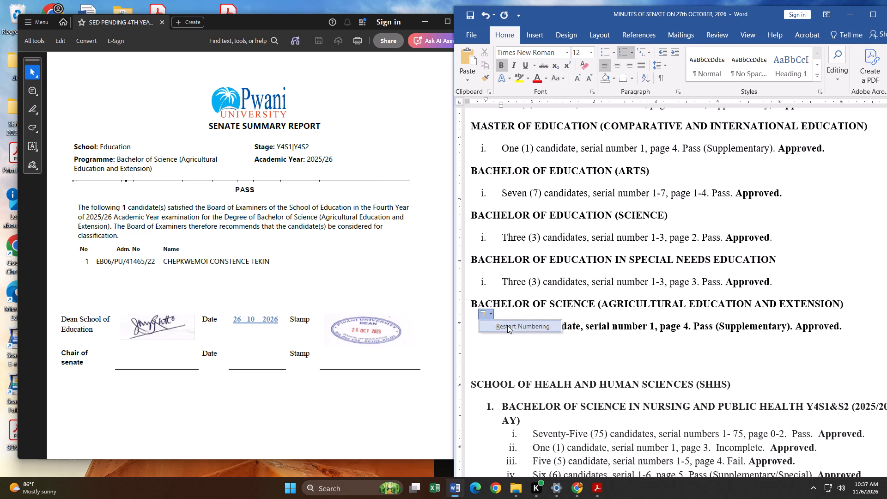
{"action": "left_click", "coordinate": [537, 345]}
Remove bold from the agricultural education result line's text, leaving only "Approved." bold.
{"action": "left_click_drag", "start_coordinate": [481, 327], "coordinate": [784, 322]}
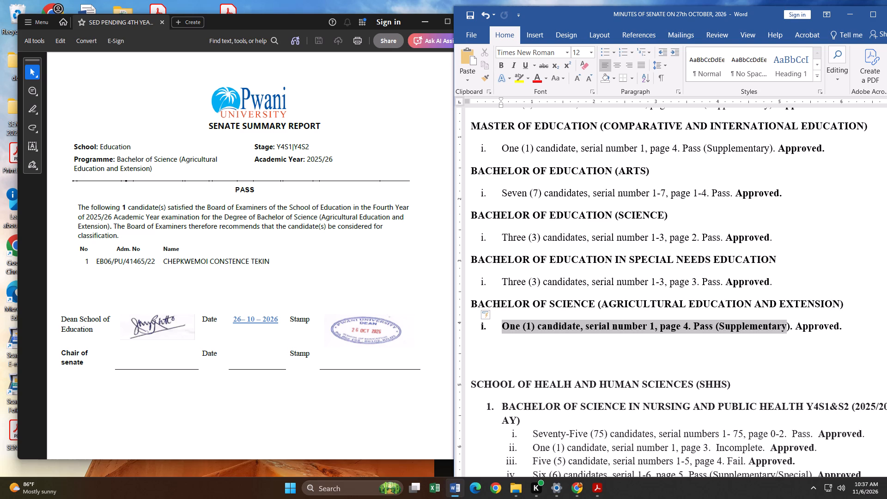
{"action": "left_click_drag", "start_coordinate": [784, 322], "coordinate": [792, 329]}
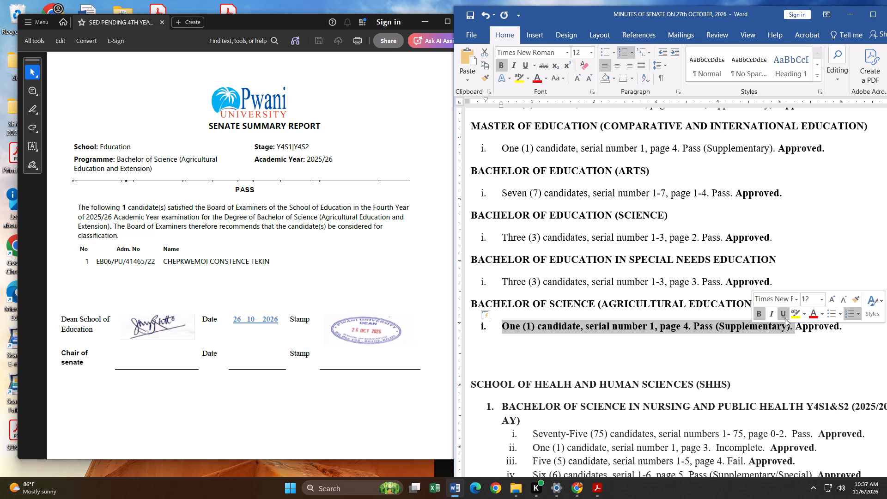
{"action": "left_click", "coordinate": [759, 315]}
{"action": "left_click", "coordinate": [757, 341]}
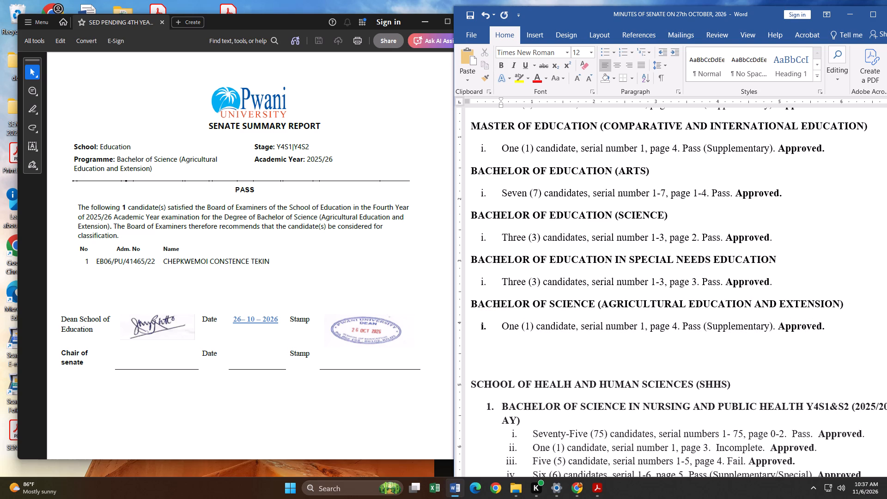
Remove bold from the Roman numeral of the agricultural education result line.
{"action": "left_click_drag", "start_coordinate": [476, 327], "coordinate": [480, 327]}
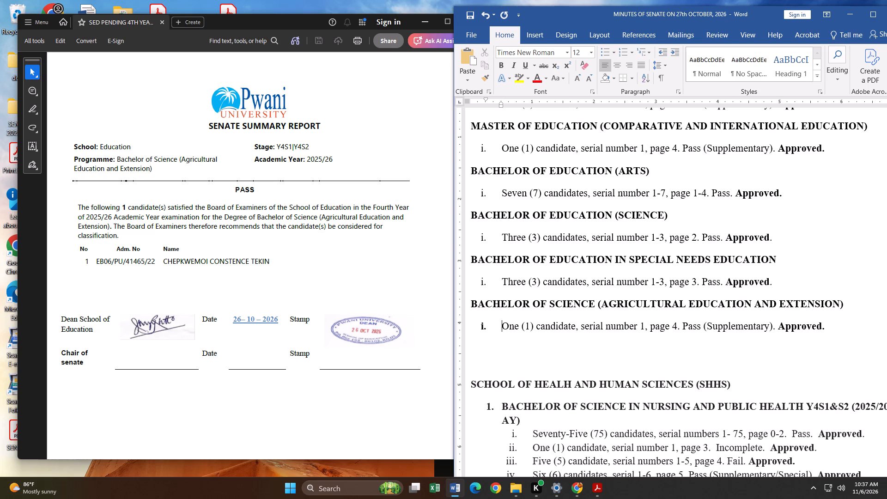
{"action": "left_click", "coordinate": [481, 327]}
{"action": "left_click", "coordinate": [499, 67]}
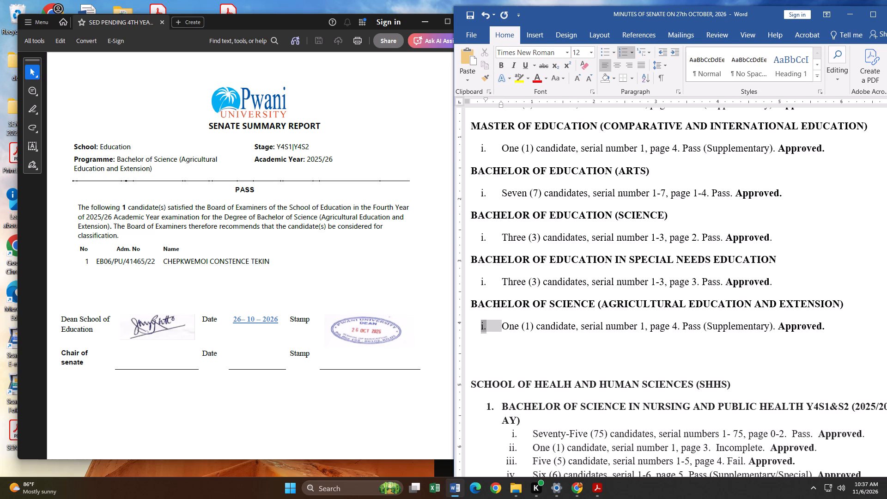
{"action": "left_click", "coordinate": [569, 318]}
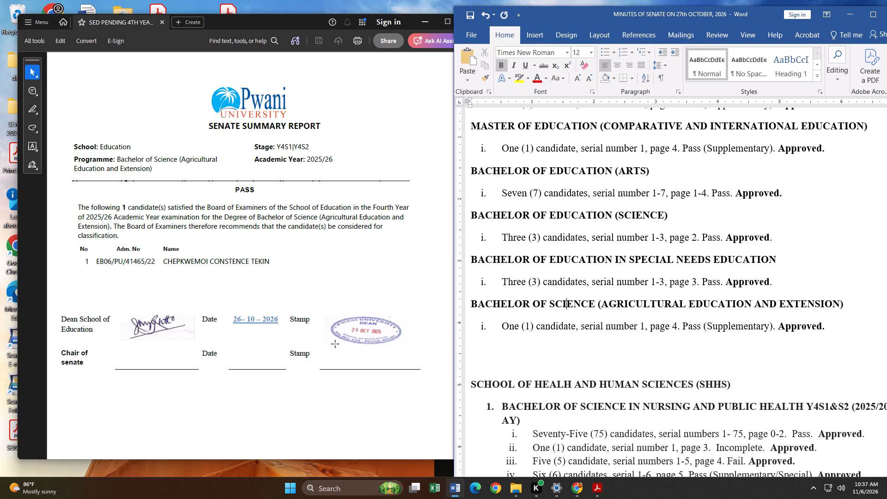
Remove "(Supplementary)" from the Bachelor of Science (Agricultural Education and Extension) result so it reads "Pass.", and save the minutes.
{"action": "scroll", "coordinate": [340, 344], "scroll_direction": "down", "scroll_amount": 4}
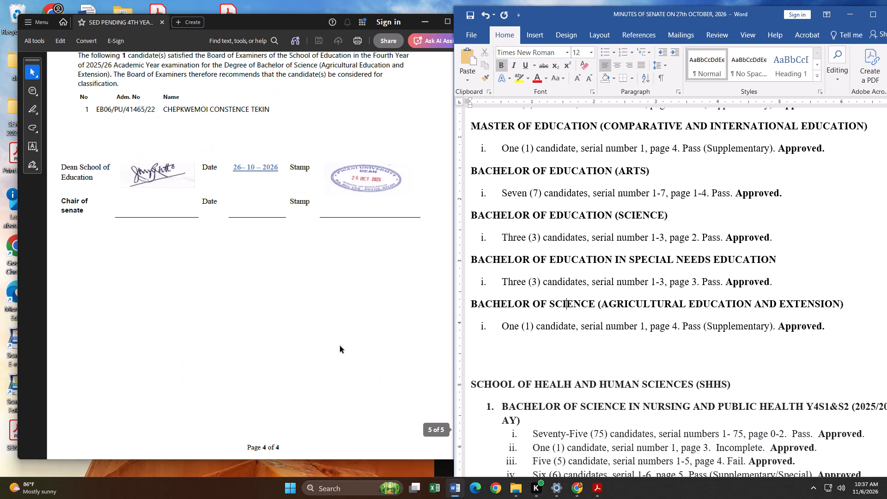
{"action": "scroll", "coordinate": [340, 346], "scroll_direction": "down", "scroll_amount": 4}
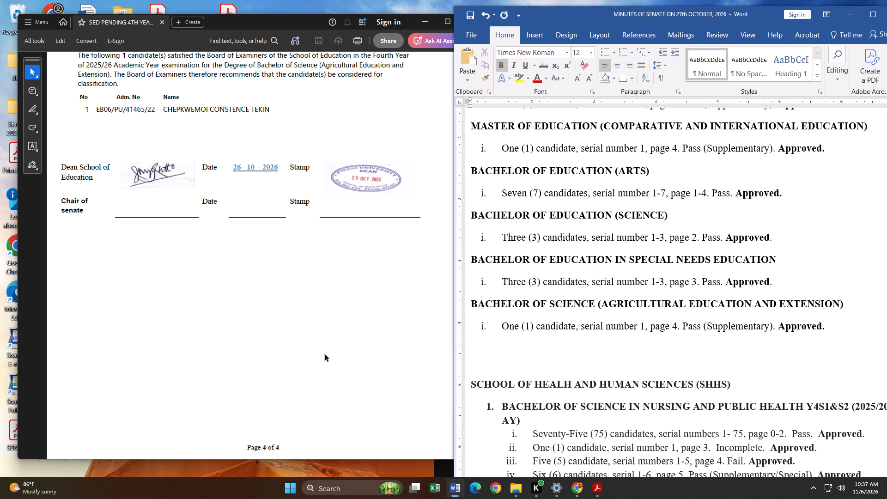
{"action": "scroll", "coordinate": [325, 354], "scroll_direction": "down", "scroll_amount": 1}
{"action": "scroll", "coordinate": [325, 354], "scroll_direction": "up", "scroll_amount": 3}
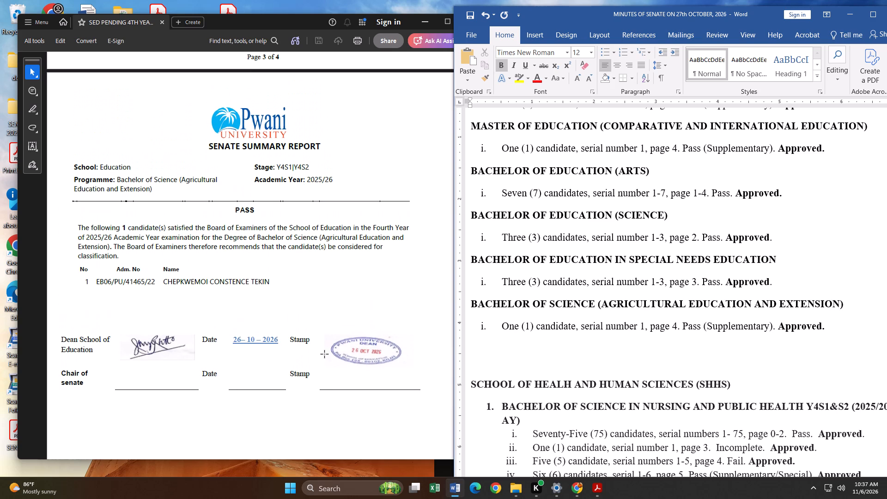
{"action": "scroll", "coordinate": [325, 354], "scroll_direction": "down", "scroll_amount": 6}
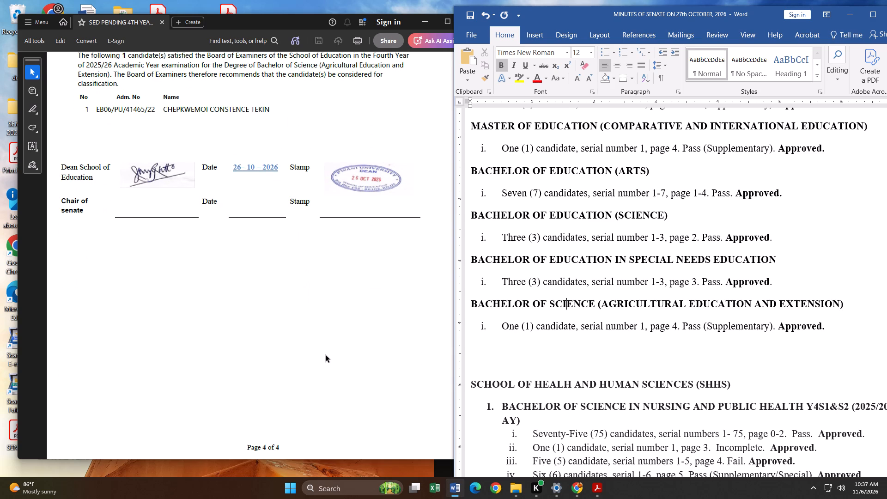
{"action": "scroll", "coordinate": [326, 355], "scroll_direction": "up", "scroll_amount": 3}
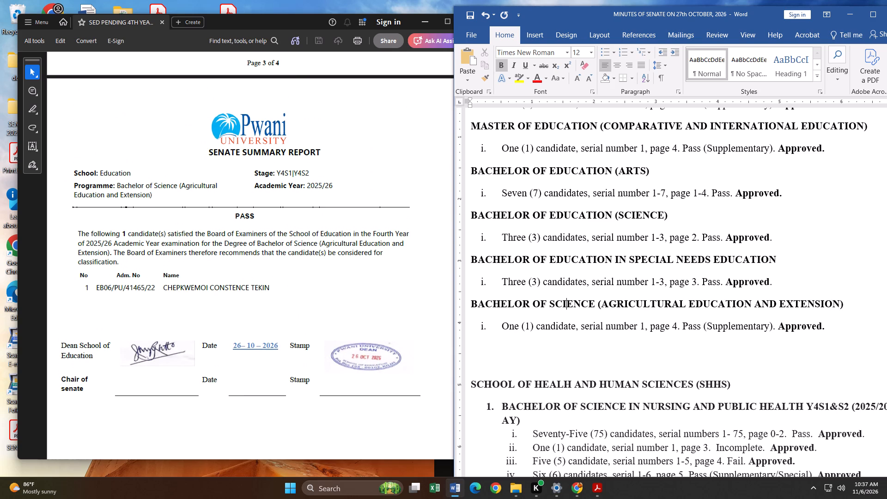
{"action": "left_click_drag", "start_coordinate": [772, 326], "coordinate": [706, 325]}
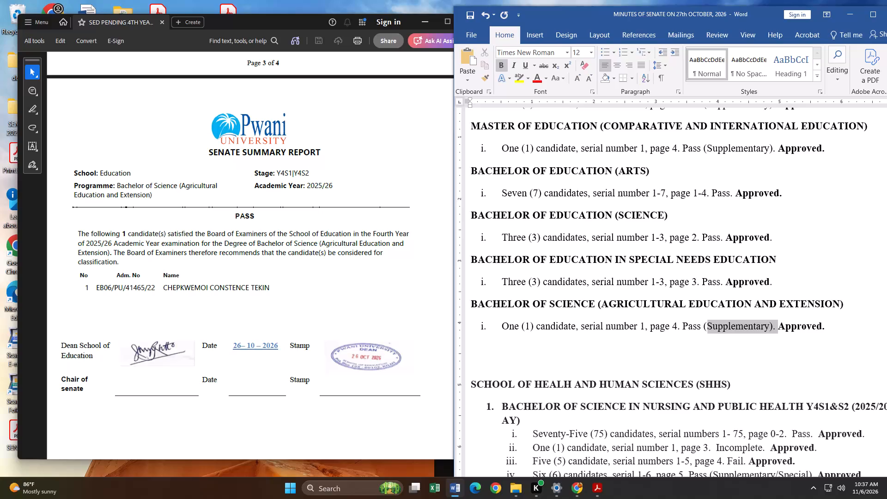
{"action": "left_click_drag", "start_coordinate": [706, 325], "coordinate": [703, 326]}
{"action": "key", "text": "Delete"}
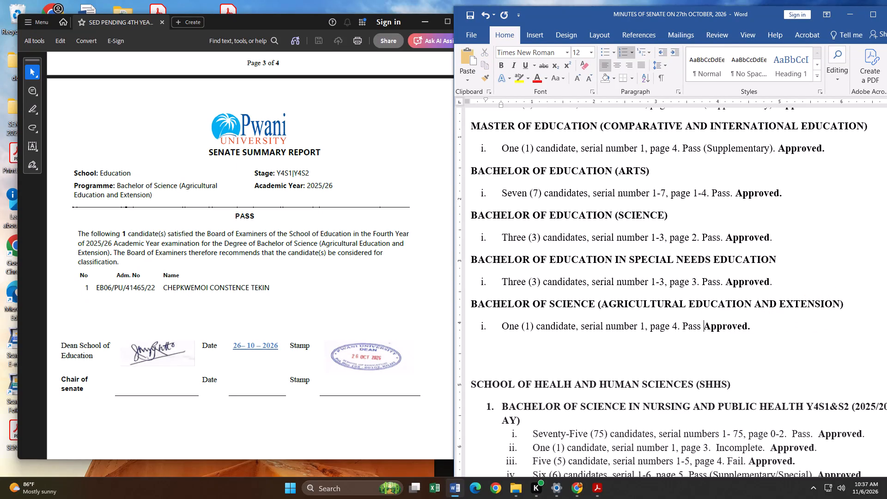
{"action": "key", "text": "BackSpace"}
{"action": "type", "text": "."}
{"action": "key", "text": "space"}
{"action": "left_click", "coordinate": [469, 14]}
Close the SED pending fourth-year passlist PDF.
{"action": "left_click", "coordinate": [280, 25]}
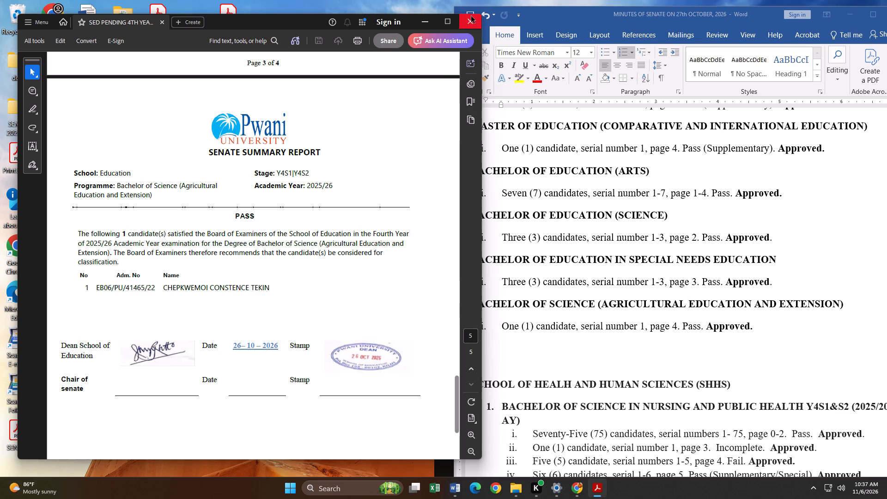
{"action": "scroll", "coordinate": [318, 269], "scroll_direction": "down", "scroll_amount": 6}
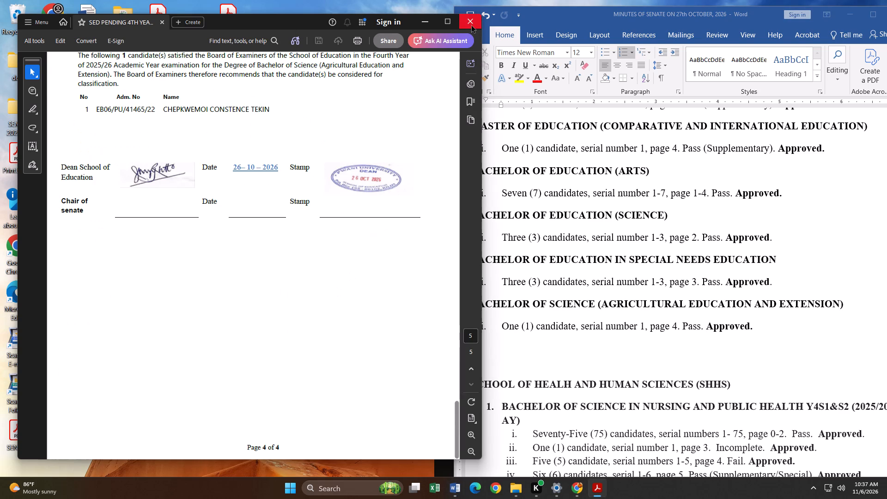
{"action": "left_click", "coordinate": [474, 22]}
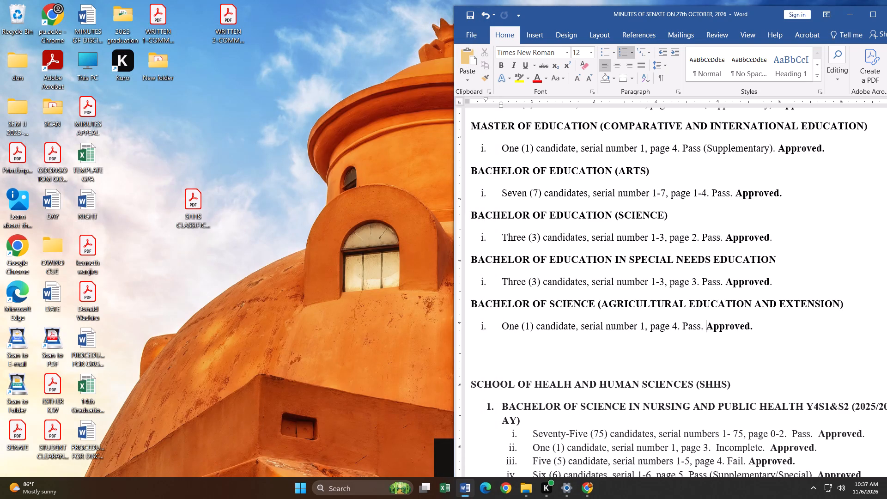
Open the SED classification/award list PDF, examine its Bachelor of Education (Arts) award page, and close it.
{"action": "left_click", "coordinate": [529, 490]}
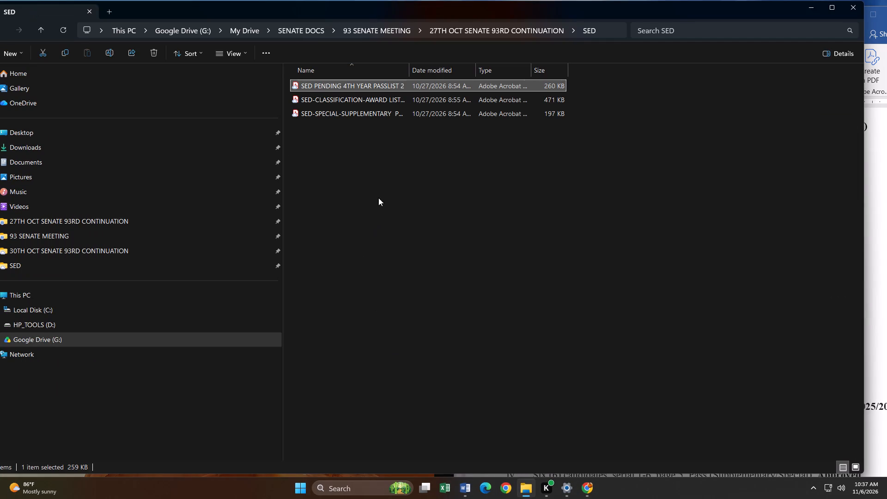
{"action": "left_click", "coordinate": [377, 176]}
{"action": "double_click", "coordinate": [375, 101]}
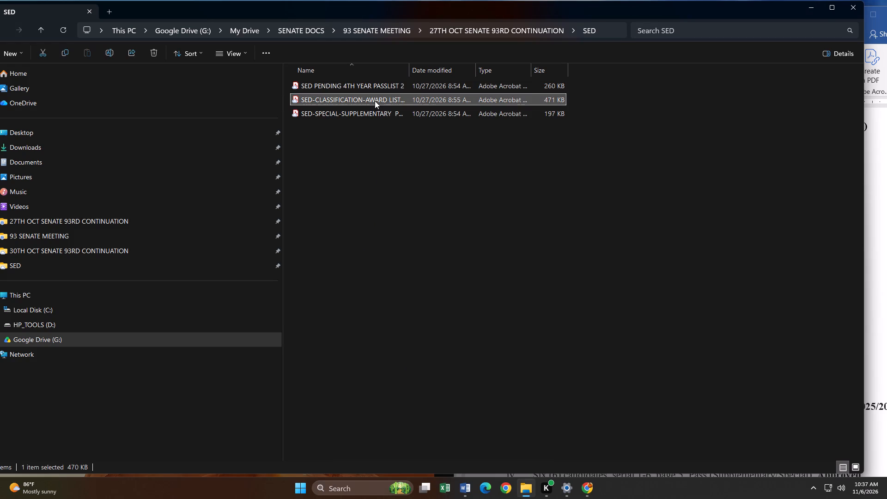
{"action": "double_click", "coordinate": [389, 97]}
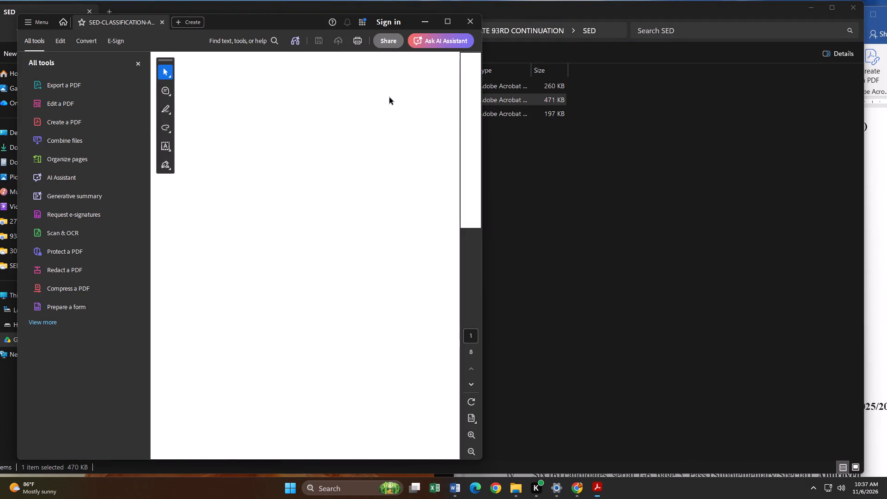
{"action": "scroll", "coordinate": [399, 282], "scroll_direction": "down", "scroll_amount": 1}
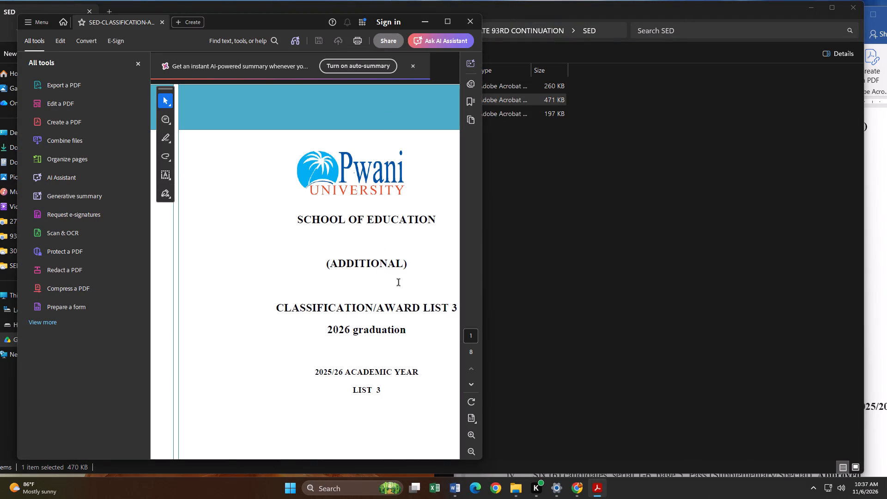
{"action": "scroll", "coordinate": [399, 283], "scroll_direction": "down", "scroll_amount": 8}
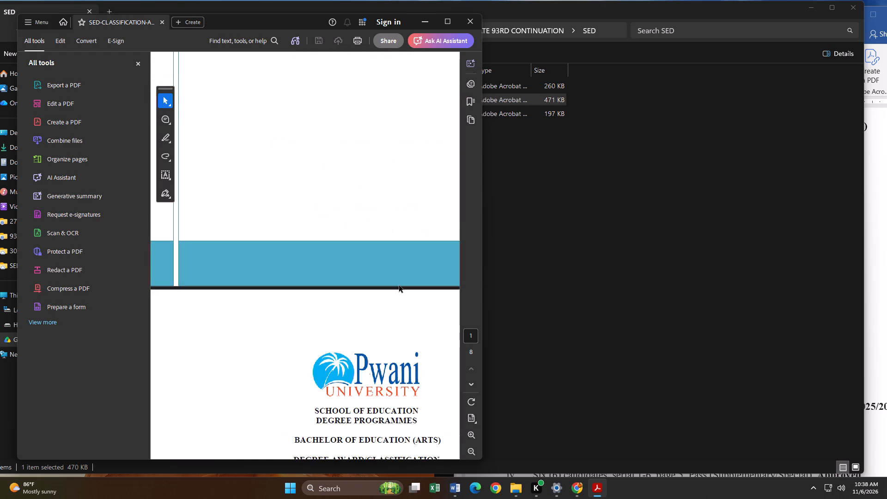
{"action": "scroll", "coordinate": [399, 286], "scroll_direction": "down", "scroll_amount": 6}
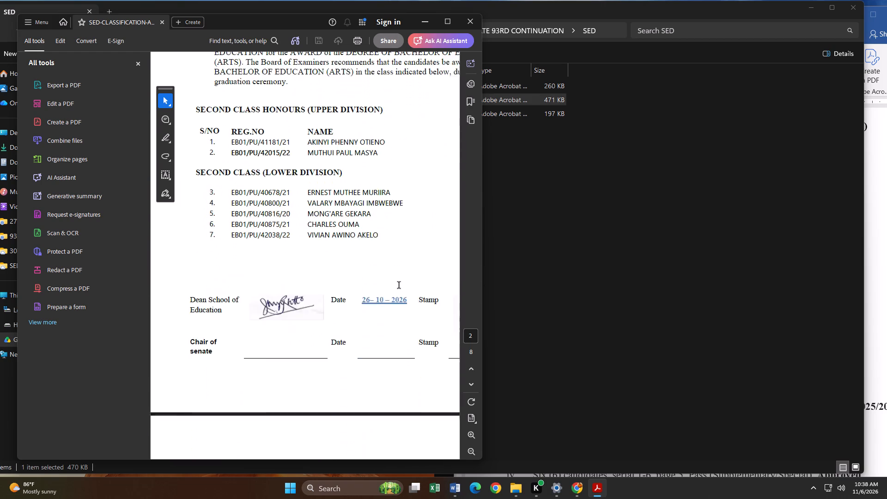
{"action": "scroll", "coordinate": [399, 286], "scroll_direction": "up", "scroll_amount": 5}
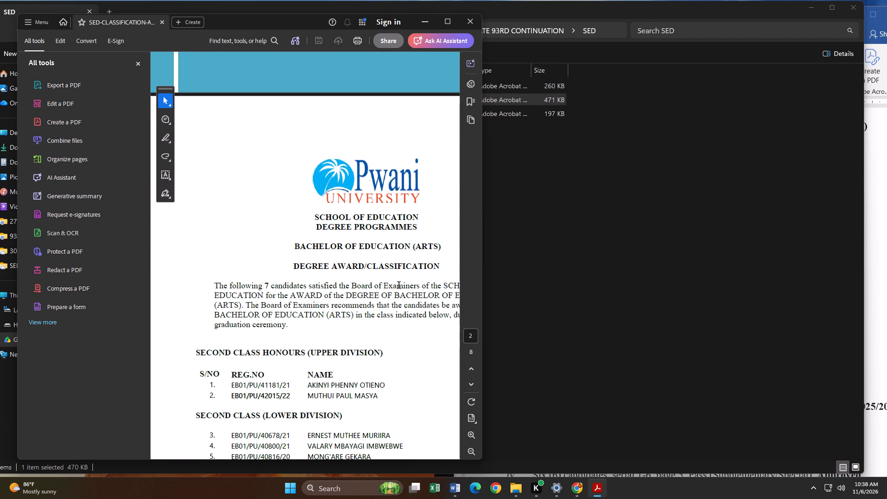
{"action": "left_click", "coordinate": [478, 20]}
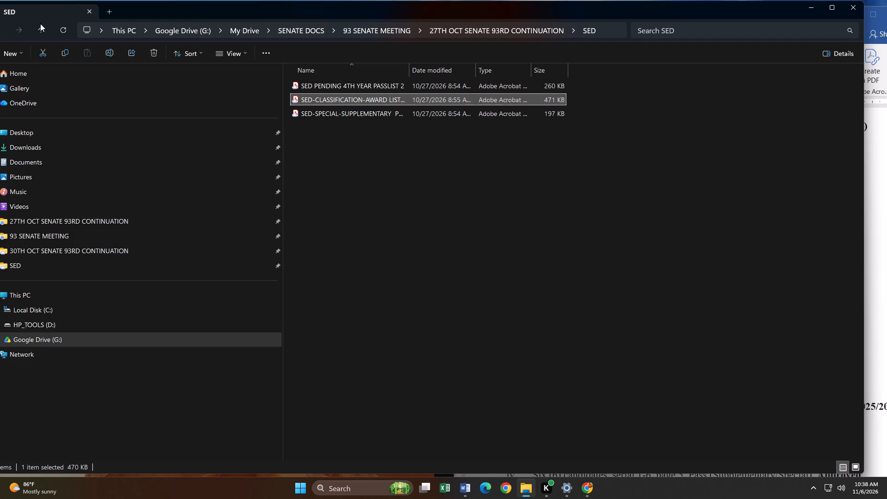
Open the SEES pass list PDF from the SEES folder of the 27th October Senate and hide its tools pane.
{"action": "left_click", "coordinate": [40, 27]}
{"action": "double_click", "coordinate": [316, 116]}
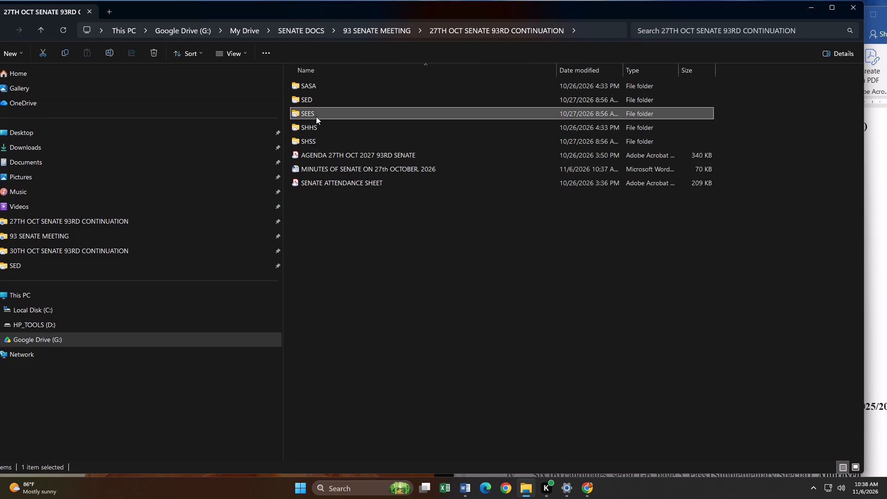
{"action": "double_click", "coordinate": [319, 103]}
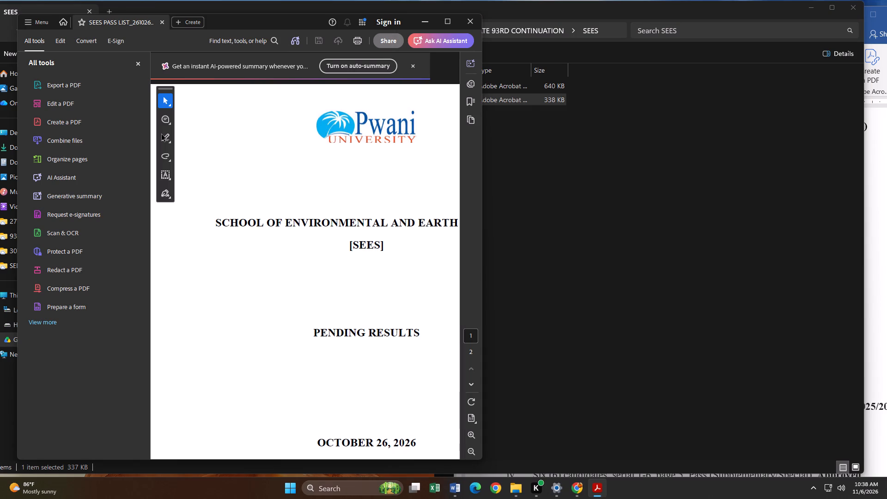
{"action": "left_click", "coordinate": [140, 64]}
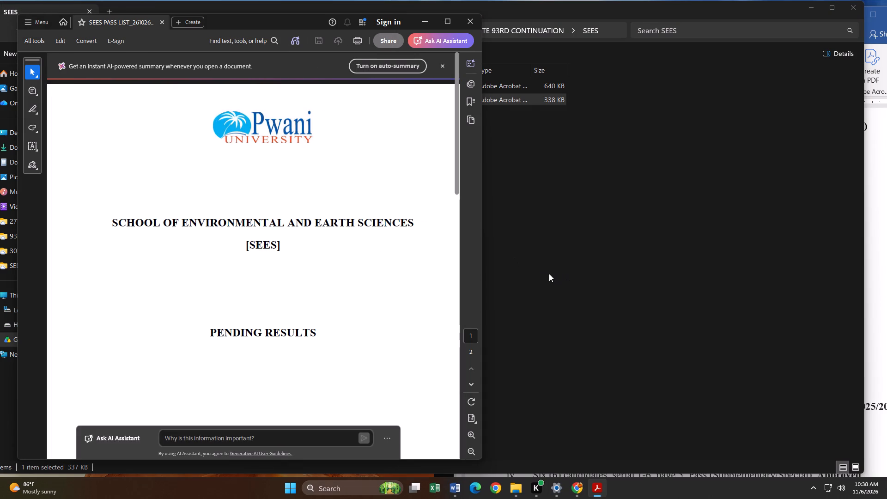
Copy the school title "SCHOOL OF ENVIRONMENTAL AND EARTH SCIENCES" from the pass list's cover page.
{"action": "left_click", "coordinate": [421, 225]}
{"action": "left_click_drag", "start_coordinate": [418, 224], "coordinate": [153, 229]}
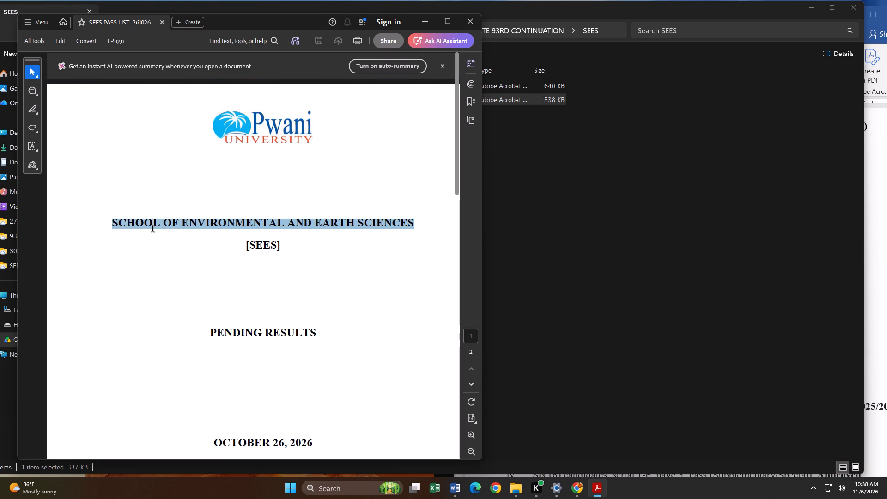
{"action": "left_click_drag", "start_coordinate": [153, 229], "coordinate": [130, 224]}
{"action": "right_click", "coordinate": [130, 224]}
{"action": "left_click", "coordinate": [153, 238]}
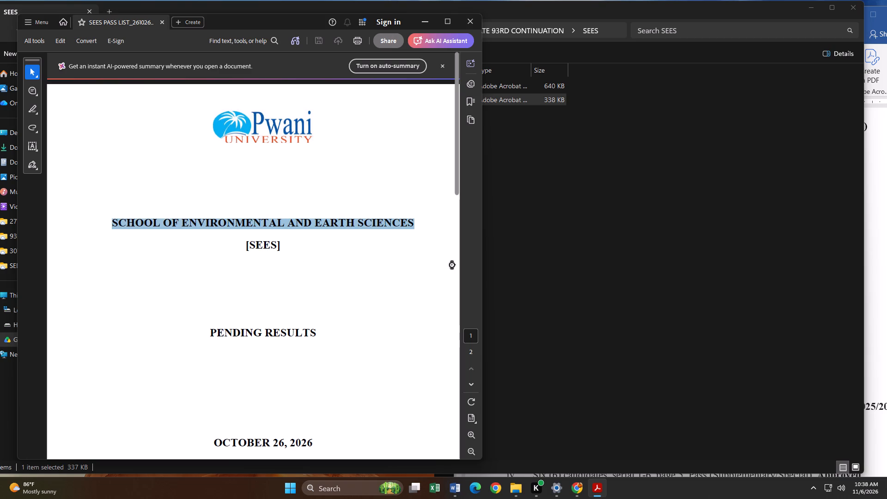
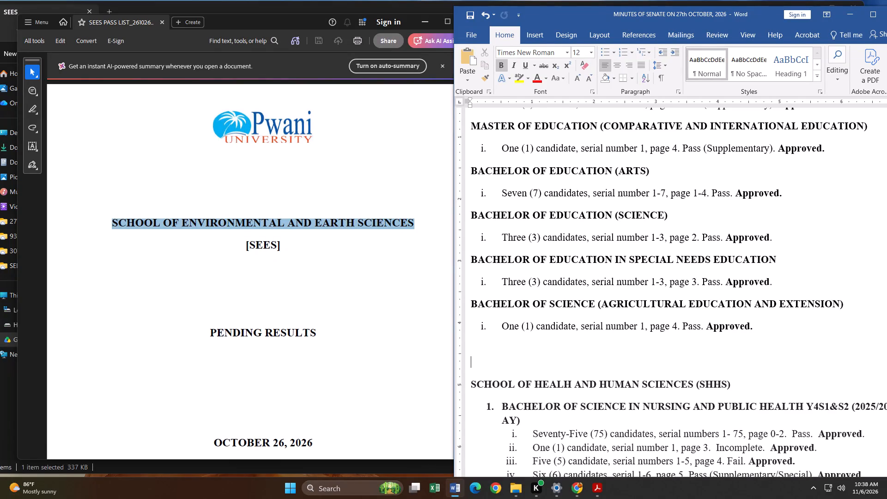
Paste the heading "SCHOOL OF ENVIRONMENTAL AND EARTH SCIENCES" into the minutes, above the School of Health and Human Sciences section.
{"action": "right_click", "coordinate": [487, 358]}
{"action": "left_click", "coordinate": [533, 272]}
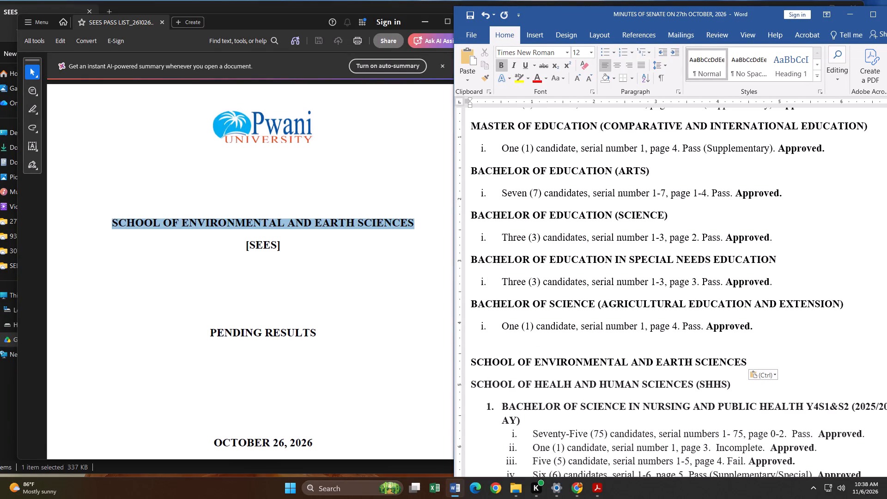
Add the programme heading "BACHELOR OF ENVIRONMENTAL PLANNING & MANAGEMENT" under the Environmental and Earth Sciences heading, following the pass list.
{"action": "key", "text": "Return"}
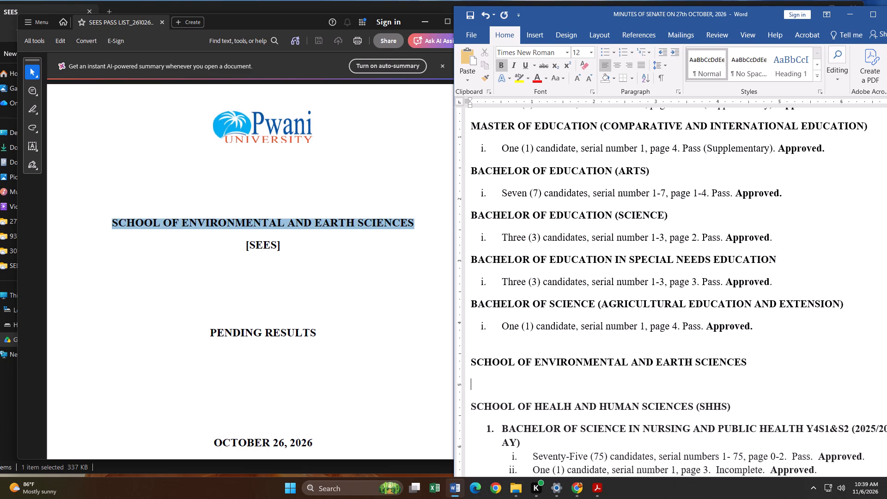
{"action": "scroll", "coordinate": [344, 334], "scroll_direction": "down", "scroll_amount": 8}
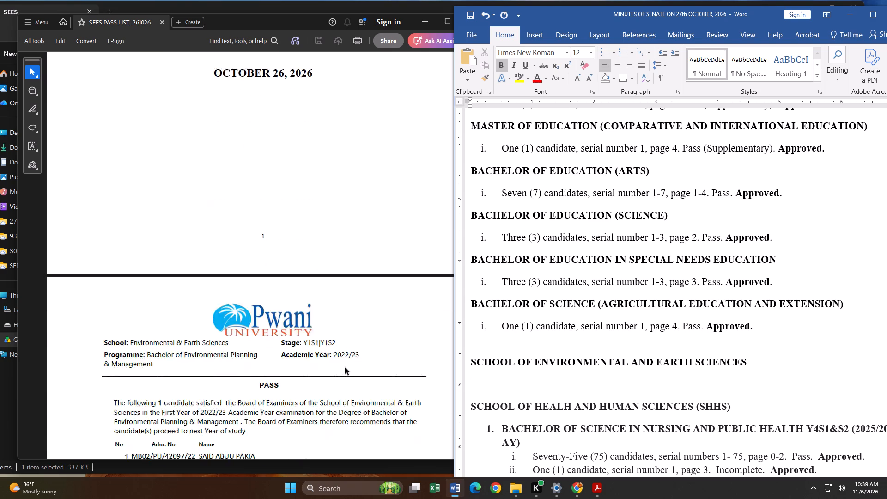
{"action": "left_click", "coordinate": [500, 388]}
{"action": "left_click", "coordinate": [472, 304]}
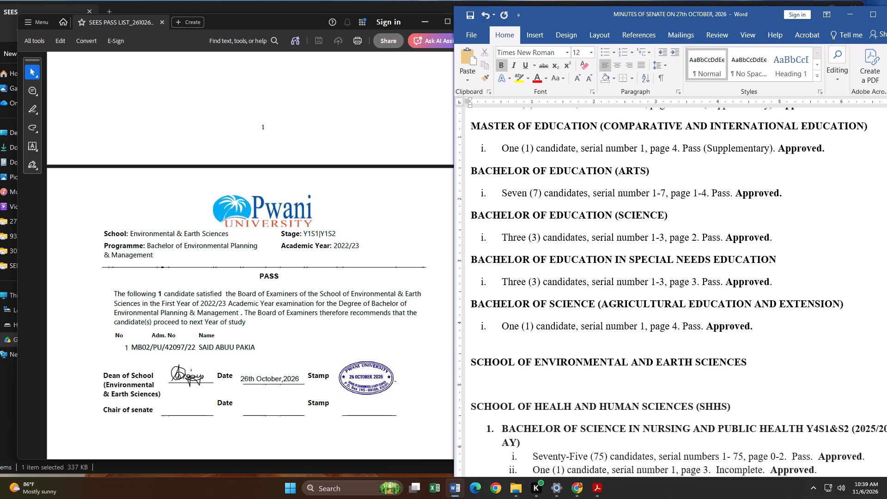
{"action": "left_click", "coordinate": [482, 381]}
{"action": "type", "text": "BACHELOR"}
{"action": "key", "text": "space"}
{"action": "type", "text": "OF ENVIRONMENT"}
{"action": "type", "text": "AL PLANNING"}
{"action": "key", "text": "space"}
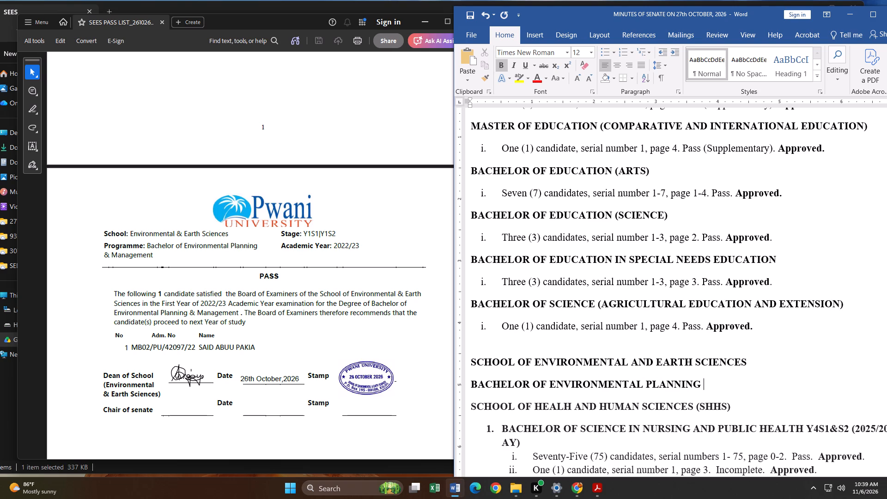
{"action": "key", "text": "shift+ampersand"}
{"action": "type", "text": "MANAGEMENT"}
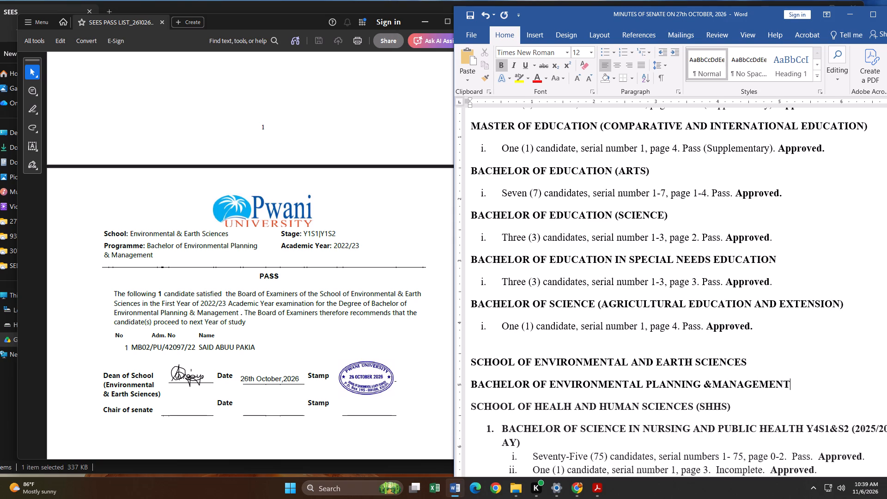
{"action": "left_click", "coordinate": [712, 383]}
{"action": "key", "text": "space"}
{"action": "left_click", "coordinate": [795, 384]}
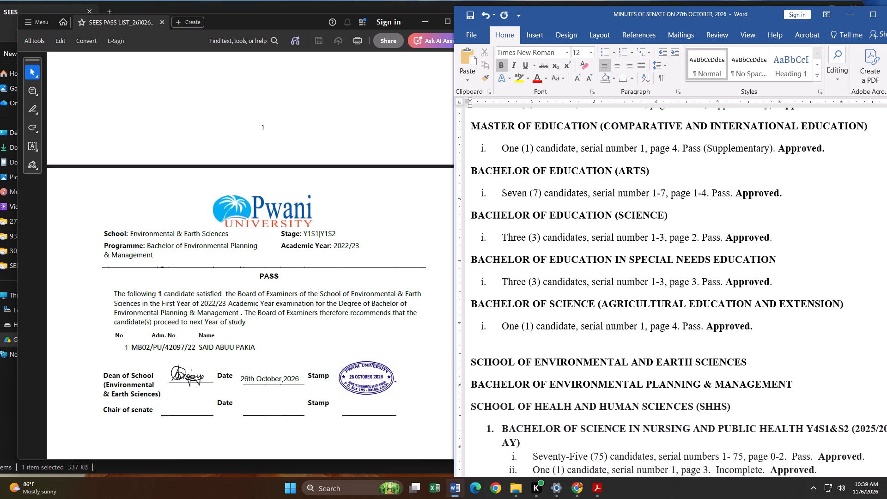
{"action": "key", "text": "Return"}
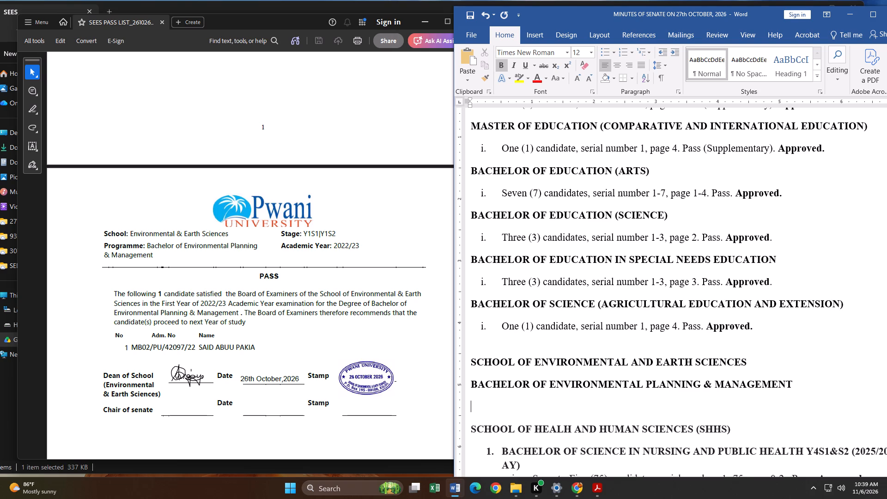
Copy the Agricultural Education and Extension result line and paste it as text only below the Environmental Planning & Management heading.
{"action": "left_click_drag", "start_coordinate": [504, 327], "coordinate": [748, 328]}
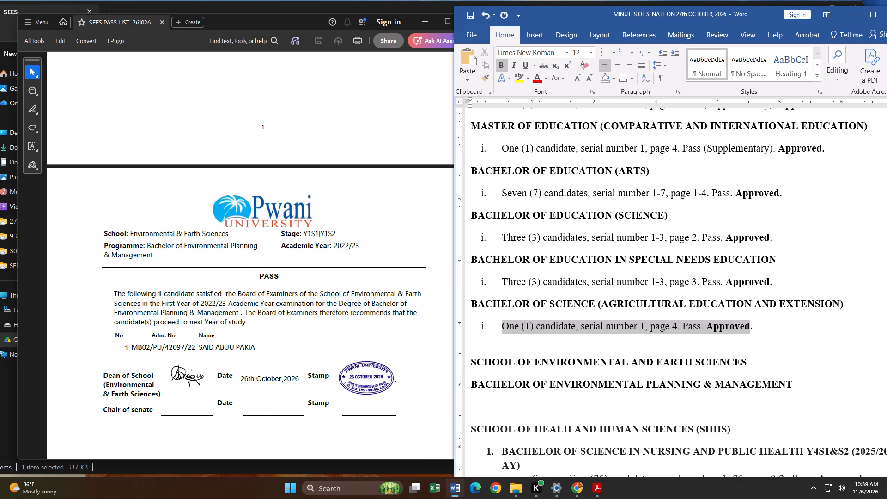
{"action": "left_click_drag", "start_coordinate": [748, 328], "coordinate": [755, 329]}
{"action": "right_click", "coordinate": [737, 329]}
{"action": "left_click", "coordinate": [772, 178]}
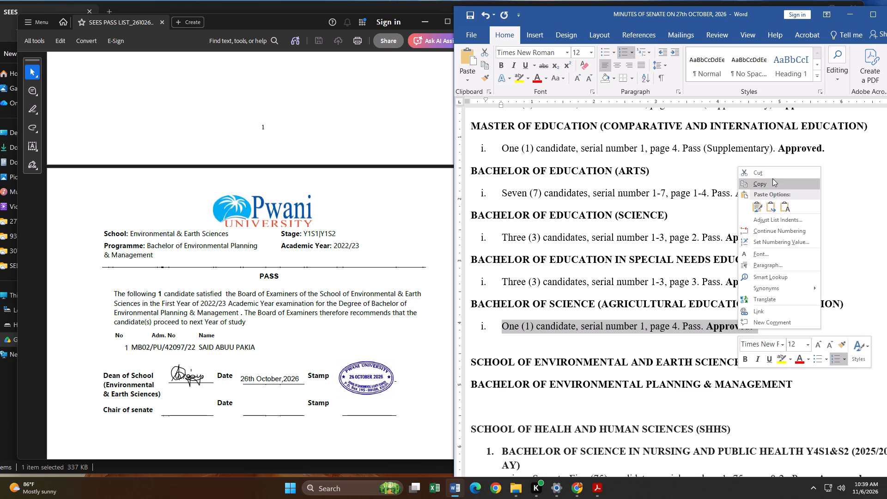
{"action": "left_click", "coordinate": [475, 404]}
{"action": "right_click", "coordinate": [476, 404]}
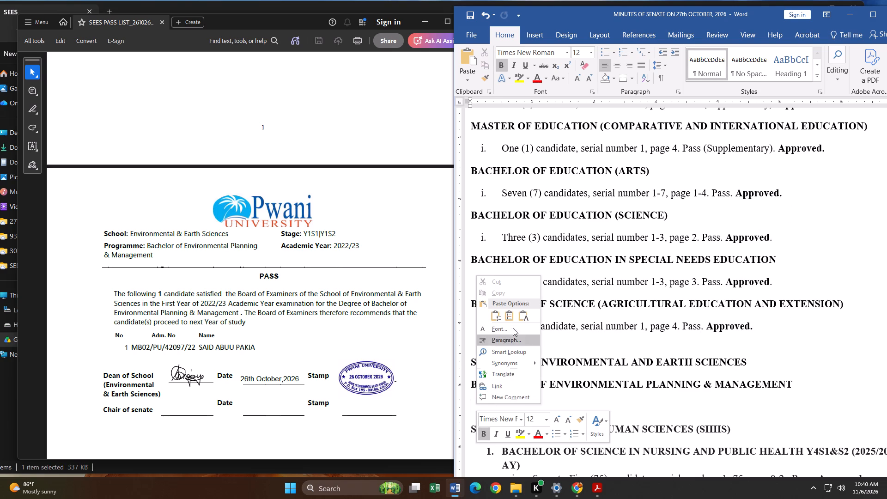
{"action": "left_click", "coordinate": [523, 315]}
Replace the pasted result line's numbering with the indented lowercase Roman numeral format, restarting at i.
{"action": "left_click", "coordinate": [502, 407]}
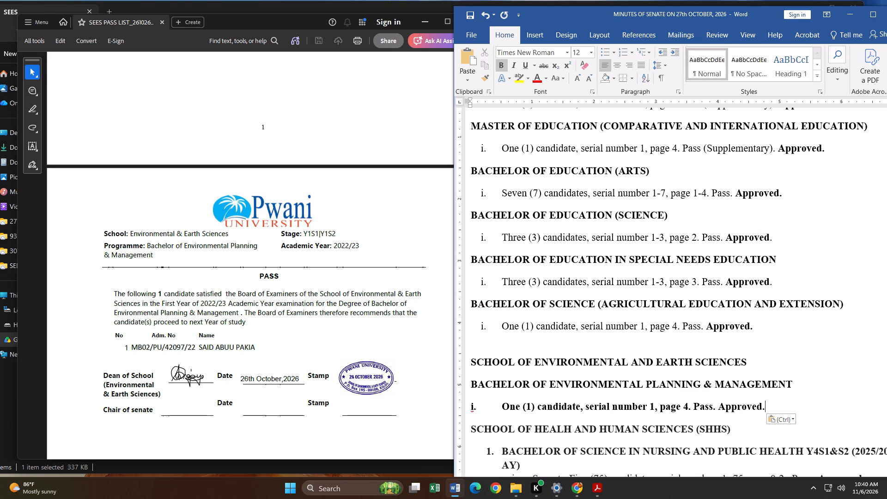
{"action": "key", "text": "BackSpace"}
{"action": "key", "text": "BackSpace"}
{"action": "key", "text": "BackSpace"}
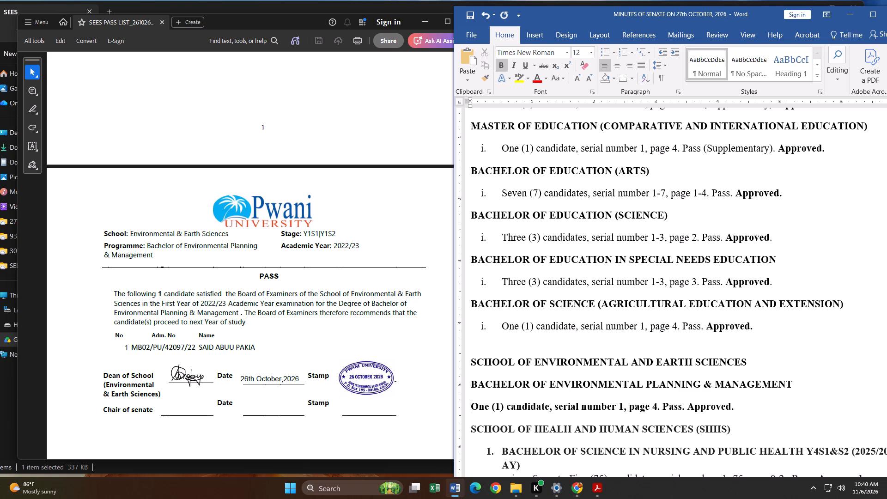
{"action": "left_click", "coordinate": [632, 52]}
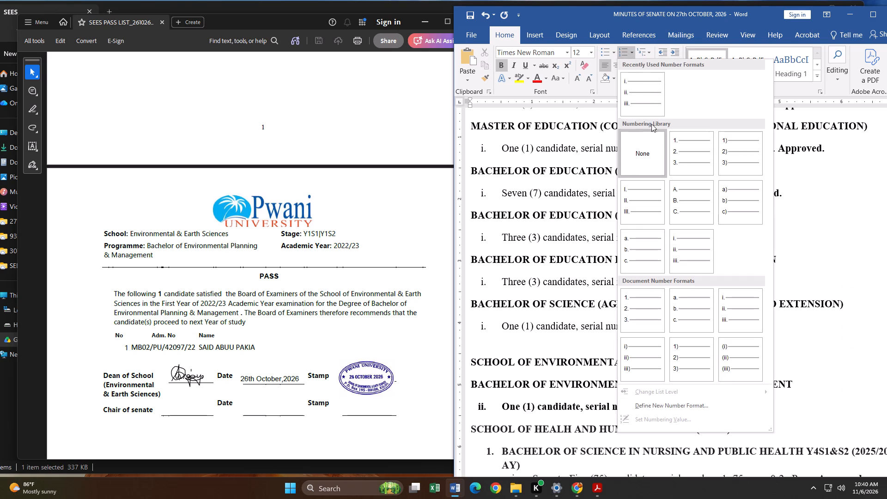
{"action": "left_click", "coordinate": [683, 254]}
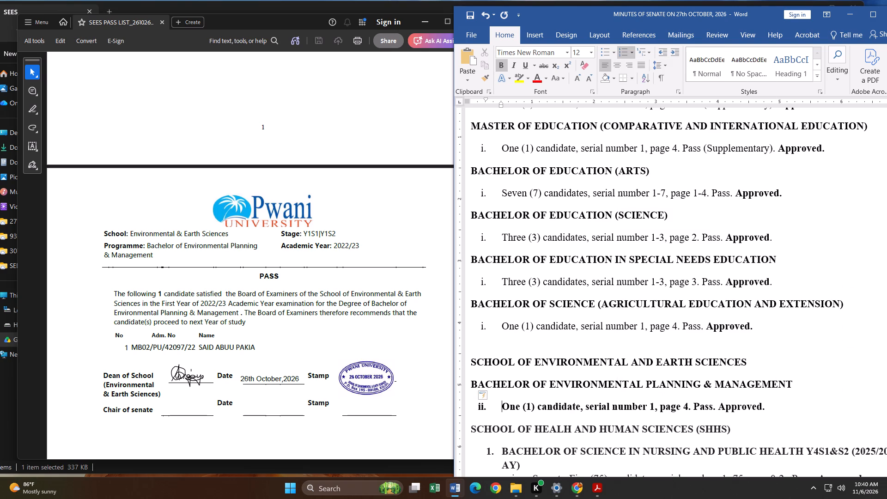
{"action": "left_click", "coordinate": [489, 396]}
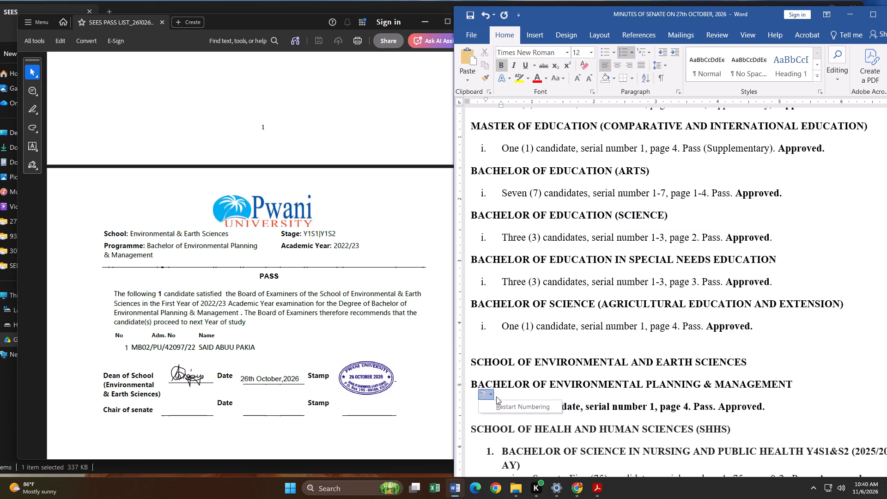
{"action": "left_click", "coordinate": [504, 403]}
Remove the bold from "One (1) candidate, serial number 1, page 4. Pass." in the new line, leaving "Approved." bold.
{"action": "left_click_drag", "start_coordinate": [480, 408], "coordinate": [613, 402]}
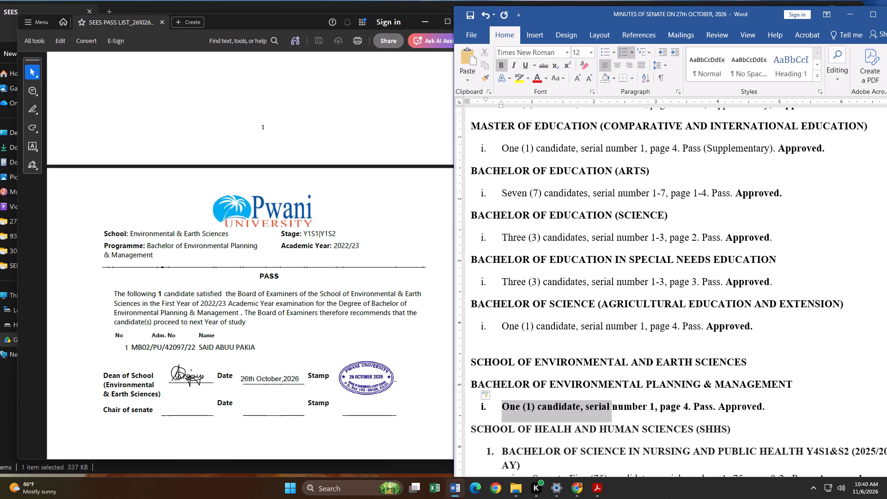
{"action": "left_click_drag", "start_coordinate": [613, 402], "coordinate": [714, 408]}
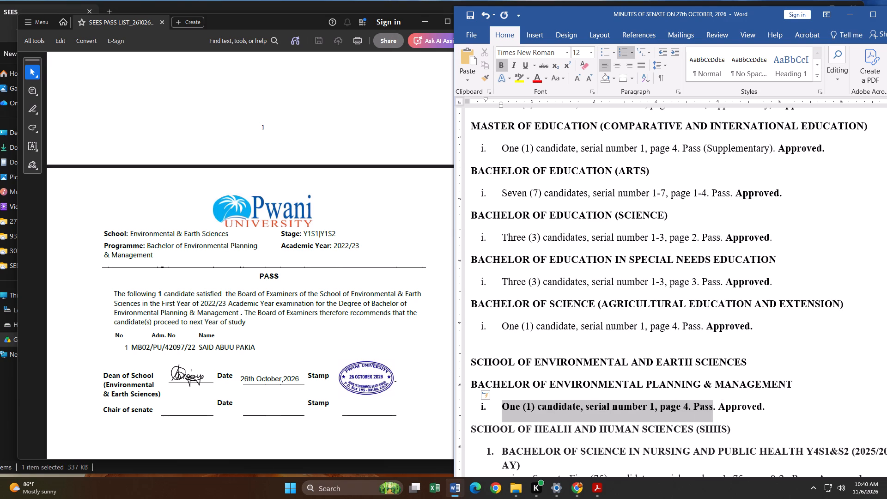
{"action": "left_click_drag", "start_coordinate": [714, 408], "coordinate": [716, 408]}
{"action": "left_click", "coordinate": [719, 393]}
{"action": "left_click", "coordinate": [676, 399]}
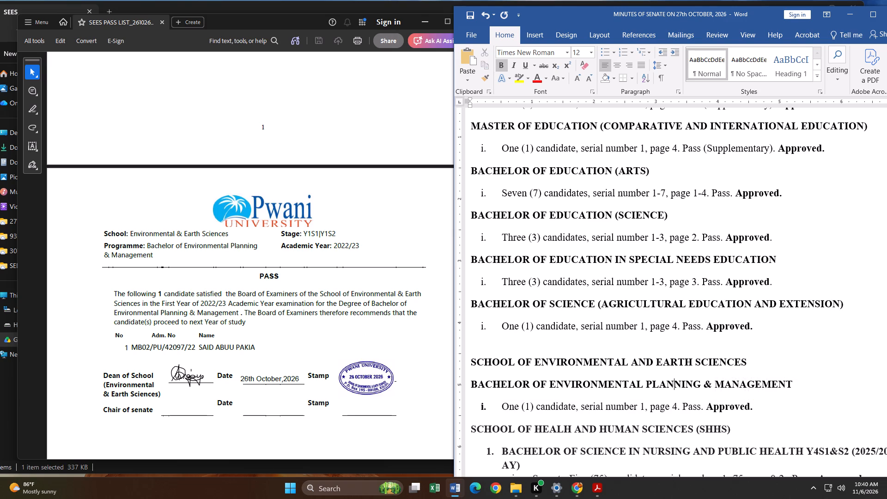
Check the page number in the SEES pass list and set the Environmental Planning & Management entry to page 2.
{"action": "scroll", "coordinate": [272, 331], "scroll_direction": "down", "scroll_amount": 2}
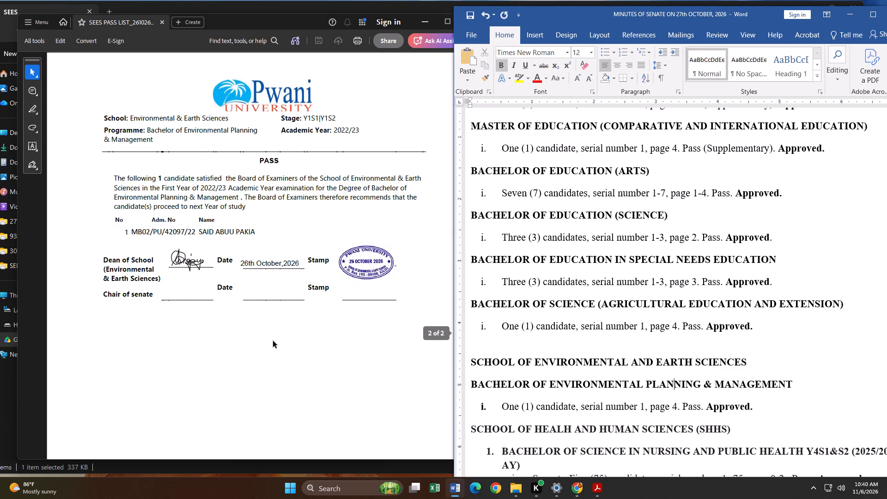
{"action": "scroll", "coordinate": [273, 341], "scroll_direction": "down", "scroll_amount": 1}
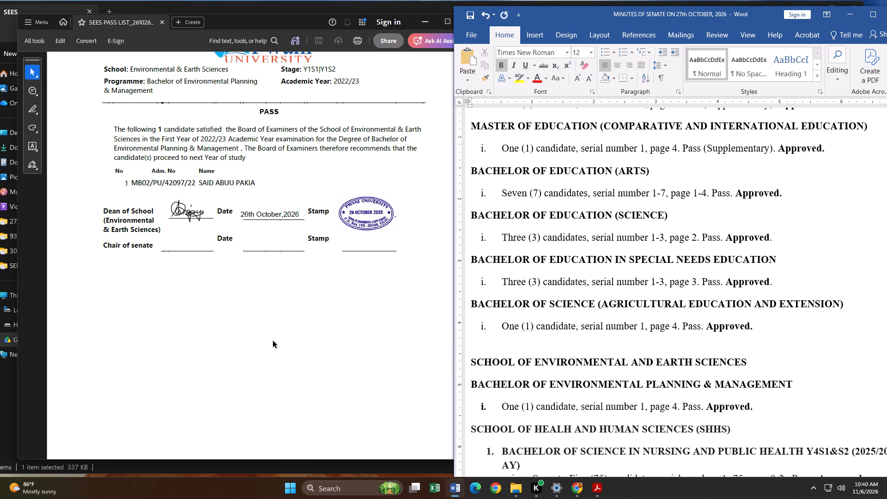
{"action": "scroll", "coordinate": [273, 341], "scroll_direction": "down", "scroll_amount": 5}
{"action": "scroll", "coordinate": [387, 384], "scroll_direction": "down", "scroll_amount": 5}
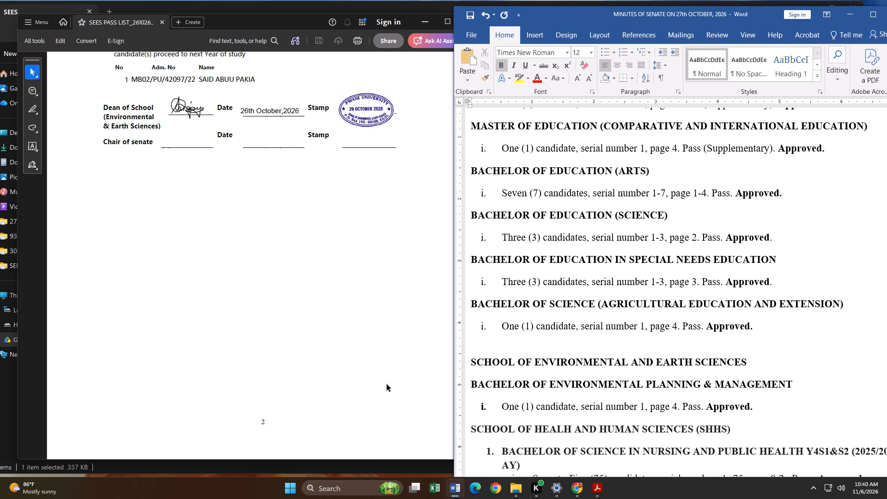
{"action": "scroll", "coordinate": [384, 382], "scroll_direction": "down", "scroll_amount": 1}
{"action": "left_click", "coordinate": [675, 408]}
{"action": "key", "text": "BackSpace"}
{"action": "key", "text": "2"}
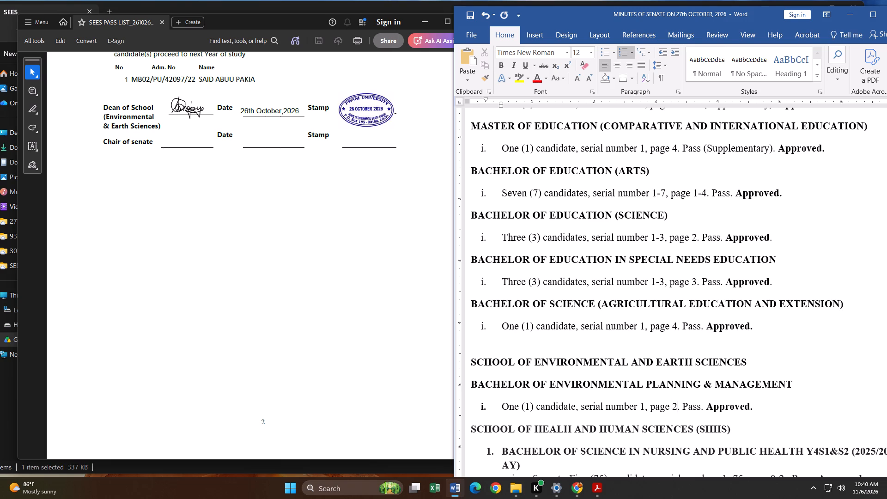
Recheck the Environmental Planning & Management page of the SEES pass list against the new minutes entry.
{"action": "scroll", "coordinate": [357, 314], "scroll_direction": "up", "scroll_amount": 8}
{"action": "scroll", "coordinate": [356, 314], "scroll_direction": "down", "scroll_amount": 5}
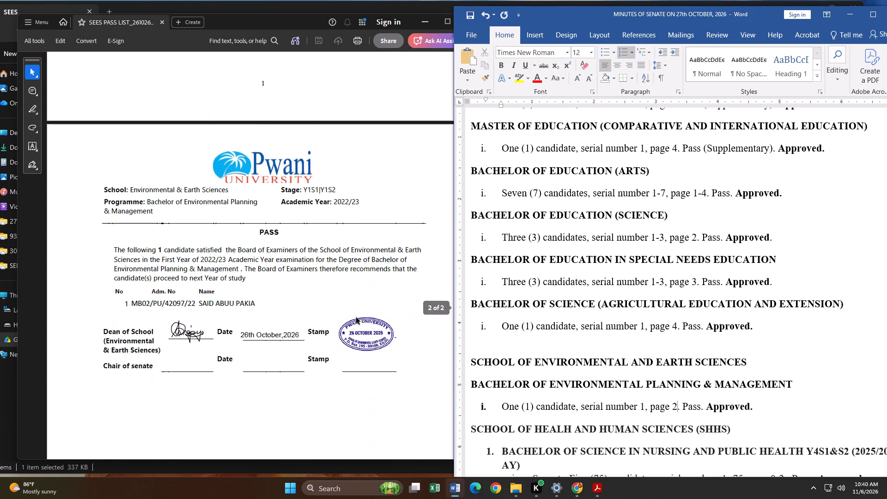
{"action": "scroll", "coordinate": [356, 317], "scroll_direction": "up", "scroll_amount": 15}
{"action": "scroll", "coordinate": [355, 314], "scroll_direction": "down", "scroll_amount": 15}
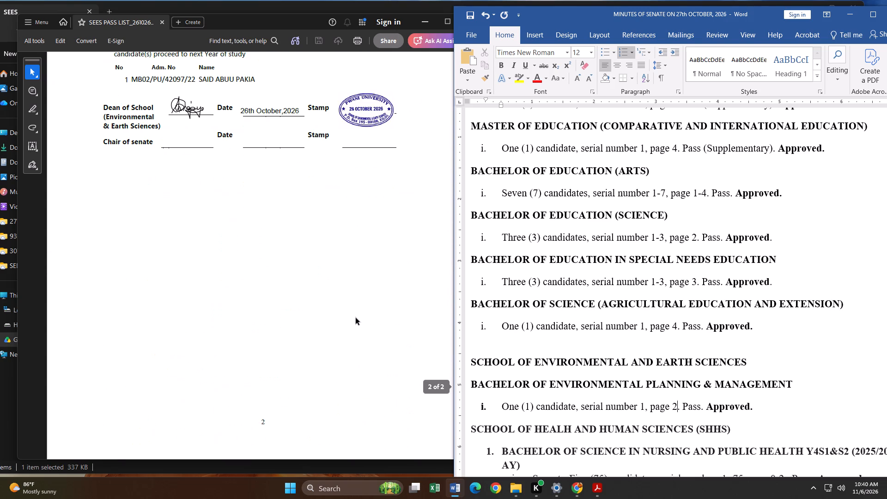
Add unnumbered blank lines after the Environmental Planning & Management entry, before the School of Health and Human Sciences heading.
{"action": "left_click", "coordinate": [766, 410]}
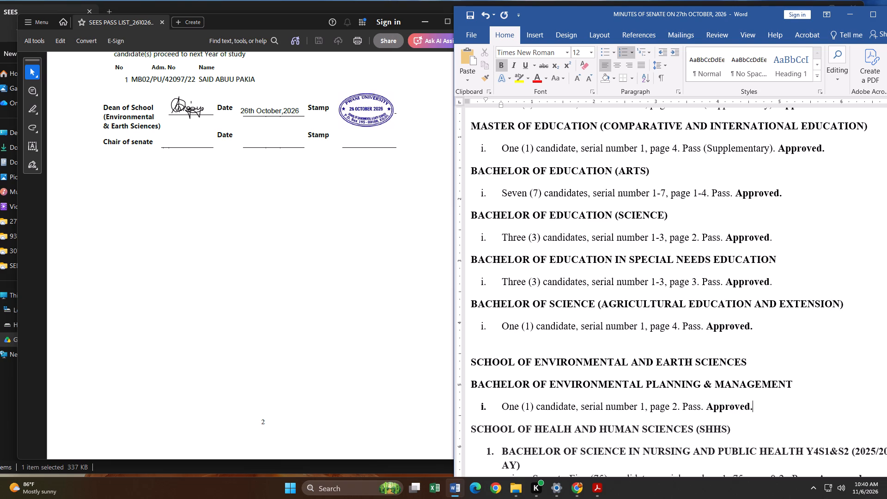
{"action": "key", "text": "Return"}
{"action": "key", "text": "BackSpace"}
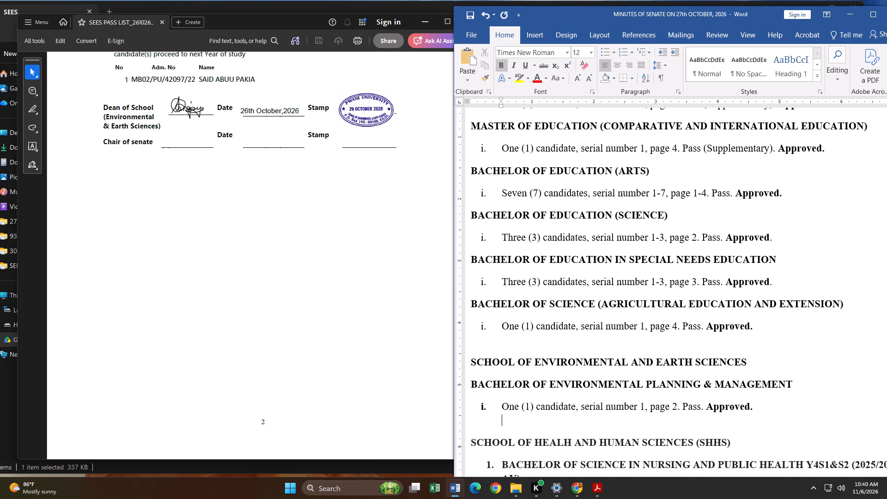
{"action": "key", "text": "Return"}
Close the SEES pass list PDF.
{"action": "left_click", "coordinate": [229, 252]}
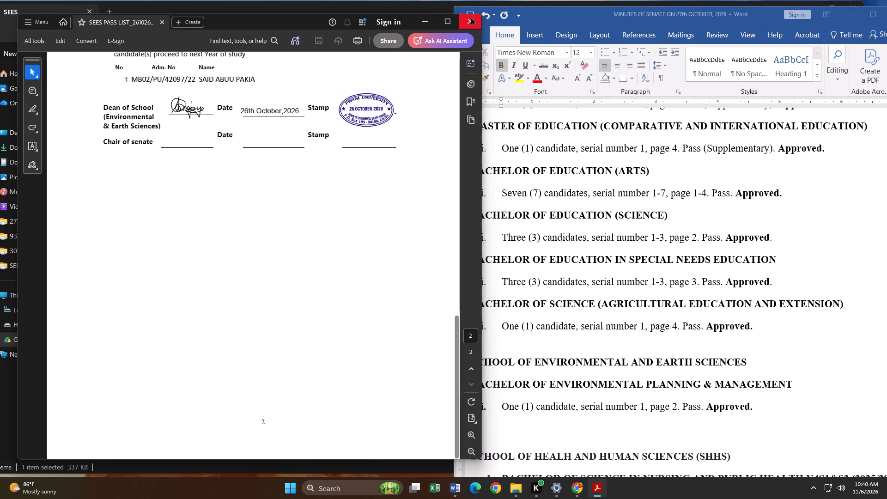
{"action": "left_click", "coordinate": [471, 18]}
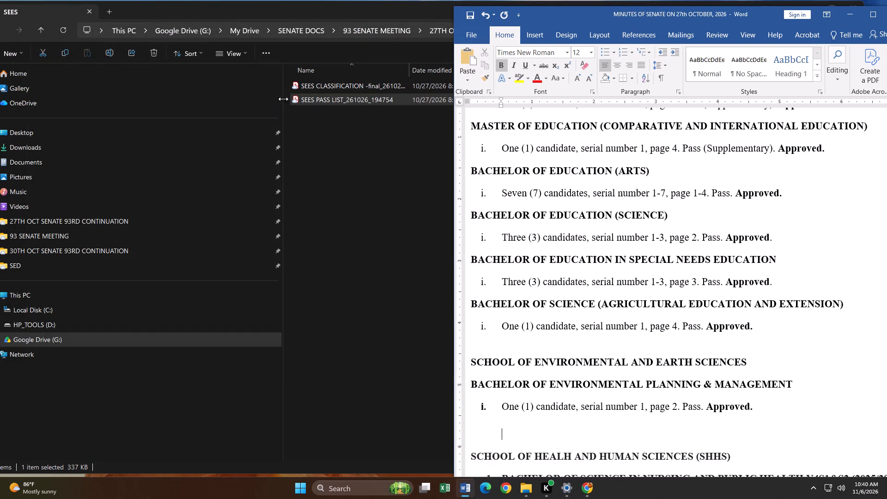
Switch to File Explorer and go up to the 27TH OCT SENATE 93RD CONTINUATION folder.
{"action": "left_click", "coordinate": [42, 30]}
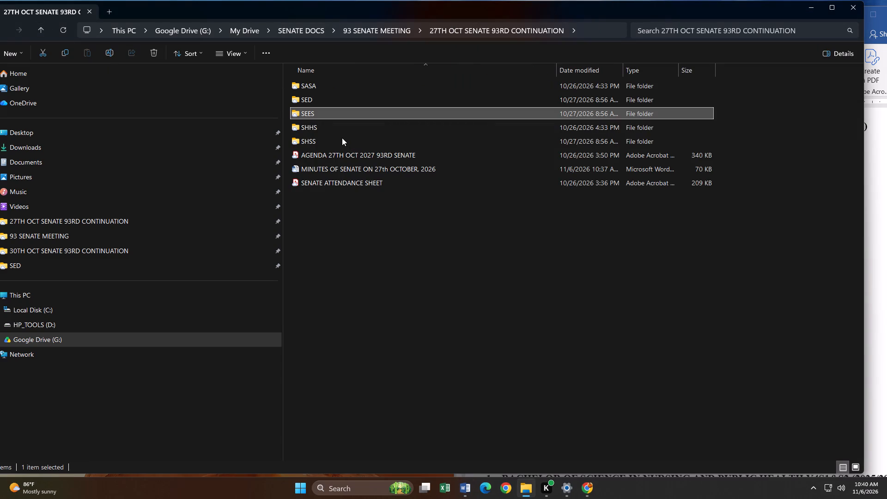
Open the SHHS passlist Senate report PDF, examine its Nursing and Public Health results pages, and close it.
{"action": "double_click", "coordinate": [337, 133]}
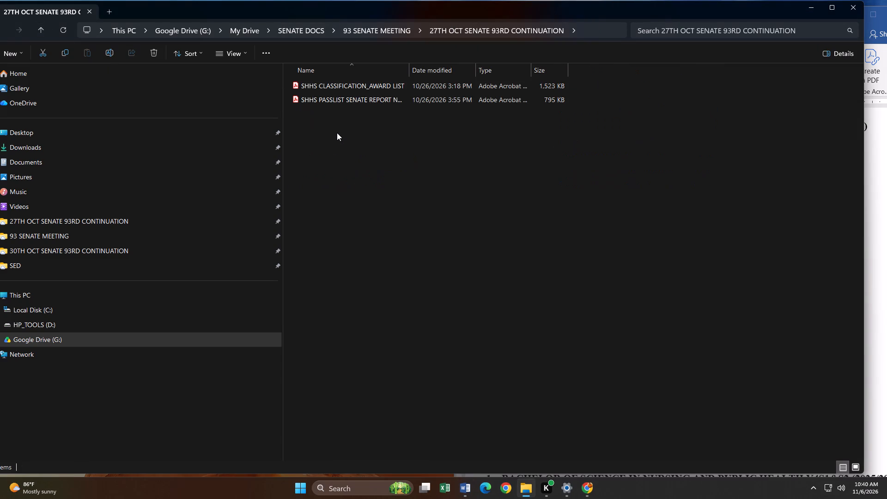
{"action": "double_click", "coordinate": [358, 101]}
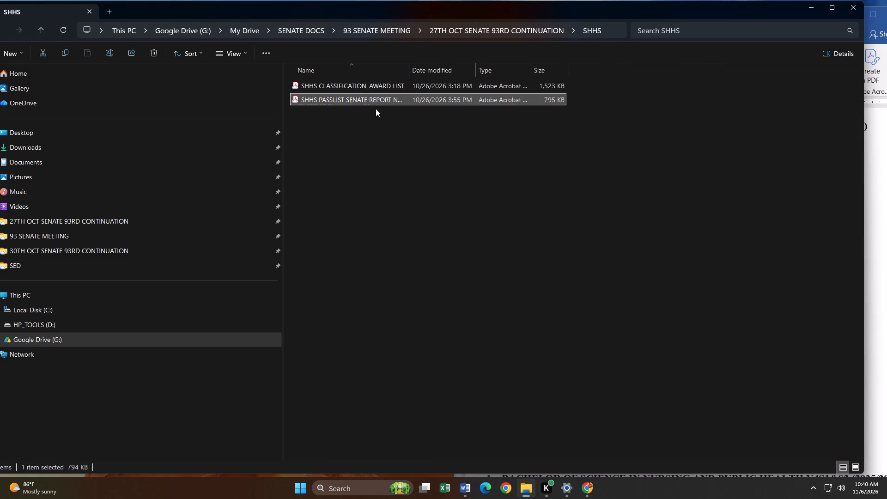
{"action": "scroll", "coordinate": [300, 227], "scroll_direction": "down", "scroll_amount": 5}
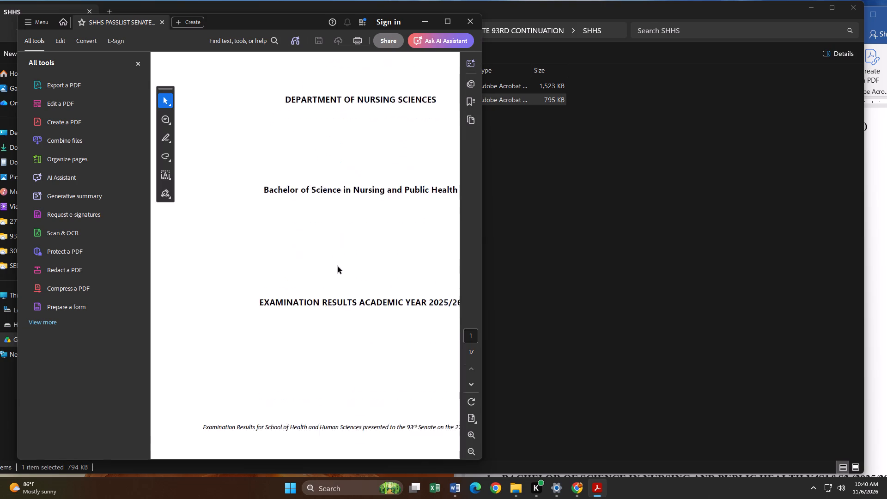
{"action": "scroll", "coordinate": [334, 268], "scroll_direction": "down", "scroll_amount": 18}
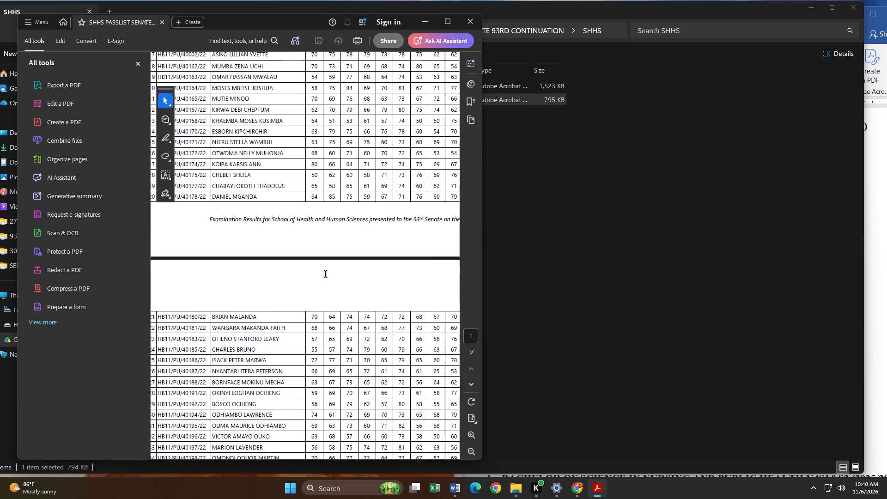
{"action": "scroll", "coordinate": [326, 274], "scroll_direction": "down", "scroll_amount": 16}
{"action": "scroll", "coordinate": [324, 274], "scroll_direction": "down", "scroll_amount": 5}
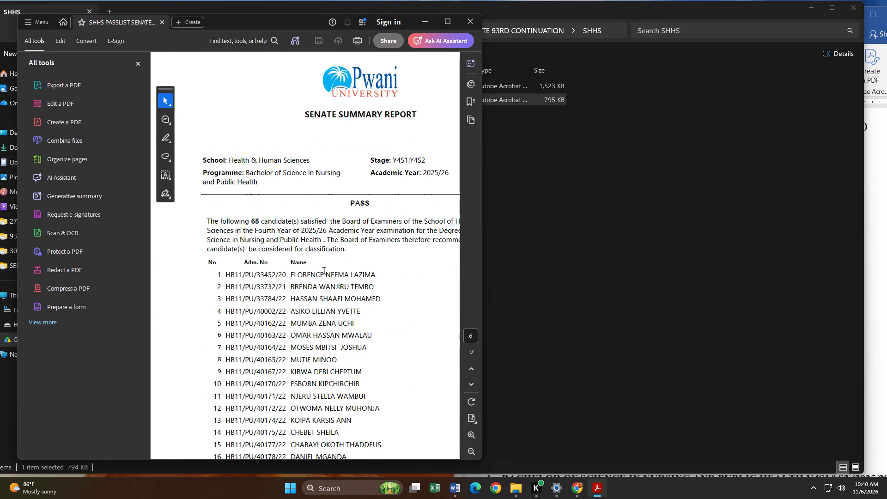
{"action": "scroll", "coordinate": [313, 301], "scroll_direction": "down", "scroll_amount": 12}
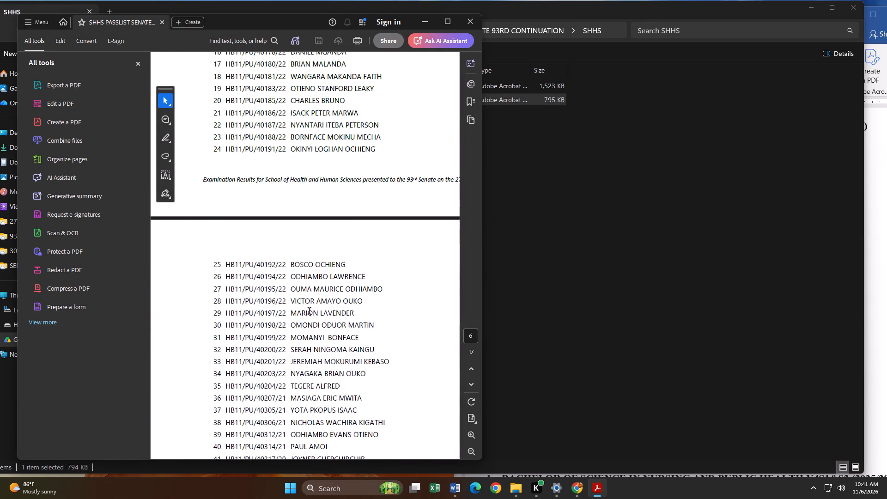
{"action": "scroll", "coordinate": [310, 311], "scroll_direction": "down", "scroll_amount": 6}
{"action": "scroll", "coordinate": [338, 274], "scroll_direction": "up", "scroll_amount": 1}
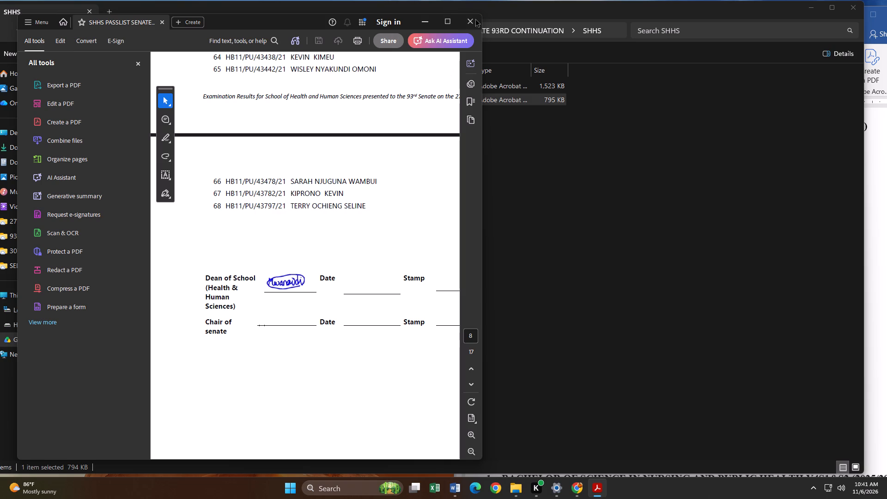
{"action": "left_click", "coordinate": [473, 19]}
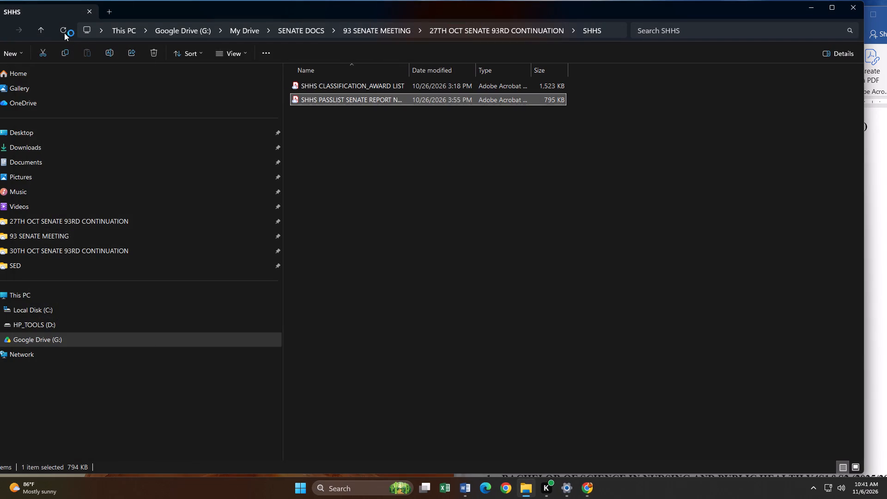
Check the files in the SHSS folder, returning to the 27TH OCT SENATE 93RD CONTINUATION folder.
{"action": "left_click", "coordinate": [42, 25]}
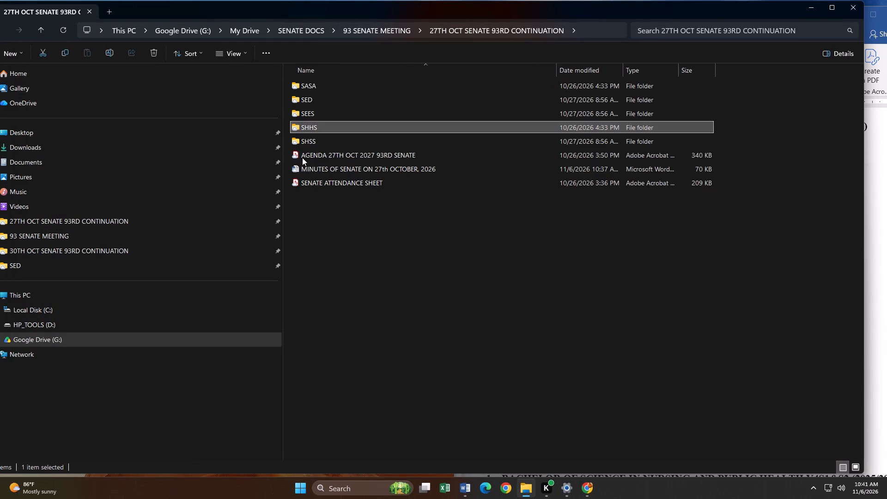
{"action": "double_click", "coordinate": [315, 142]}
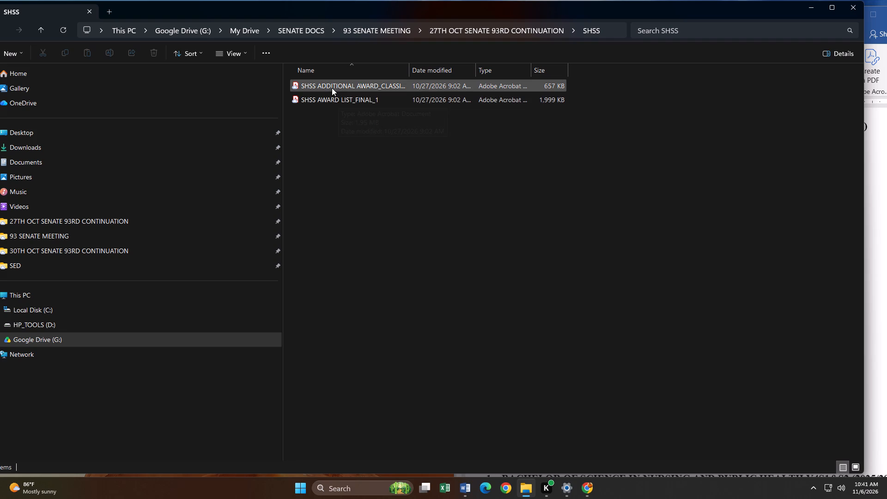
{"action": "left_click", "coordinate": [41, 30]}
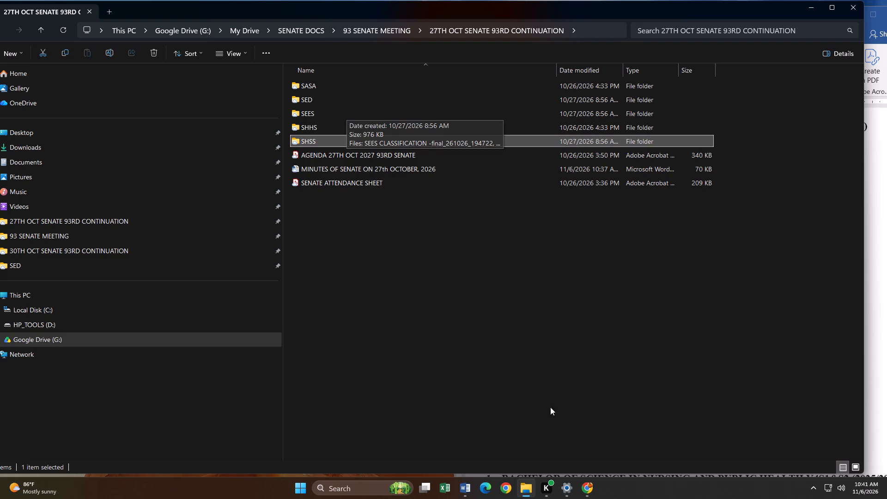
Switch to the Word minutes and remove the blank space above the School of Environmental and Earth Sciences heading.
{"action": "left_click", "coordinate": [461, 492]}
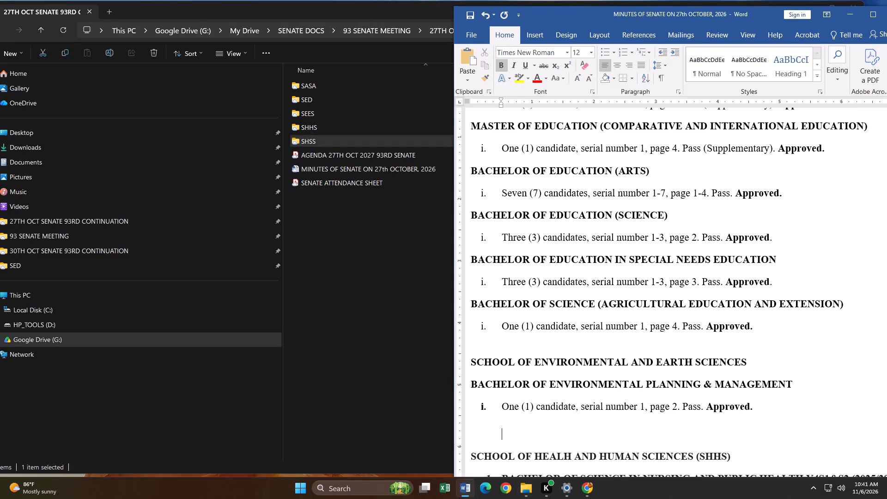
{"action": "scroll", "coordinate": [557, 324], "scroll_direction": "up", "scroll_amount": 4}
{"action": "scroll", "coordinate": [557, 324], "scroll_direction": "down", "scroll_amount": 6}
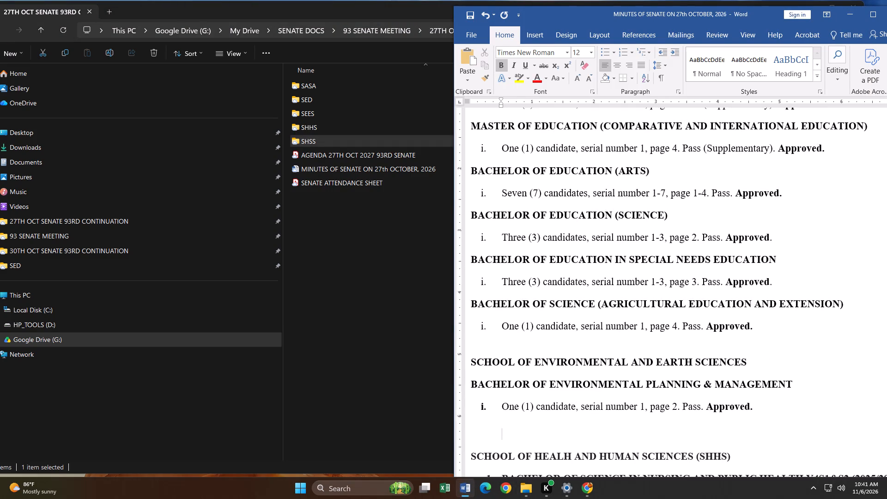
{"action": "left_click", "coordinate": [474, 290]}
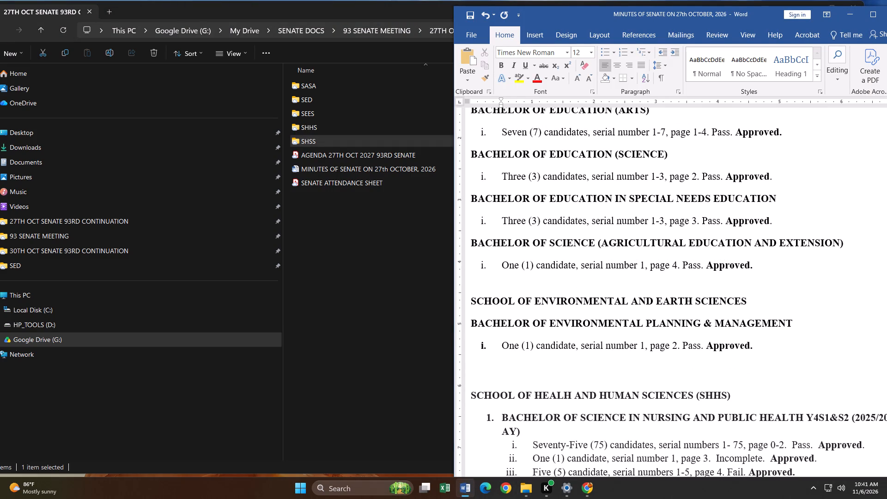
{"action": "key", "text": "BackSpace"}
{"action": "key", "text": "BackSpace"}
{"action": "key", "text": "BackSpace"}
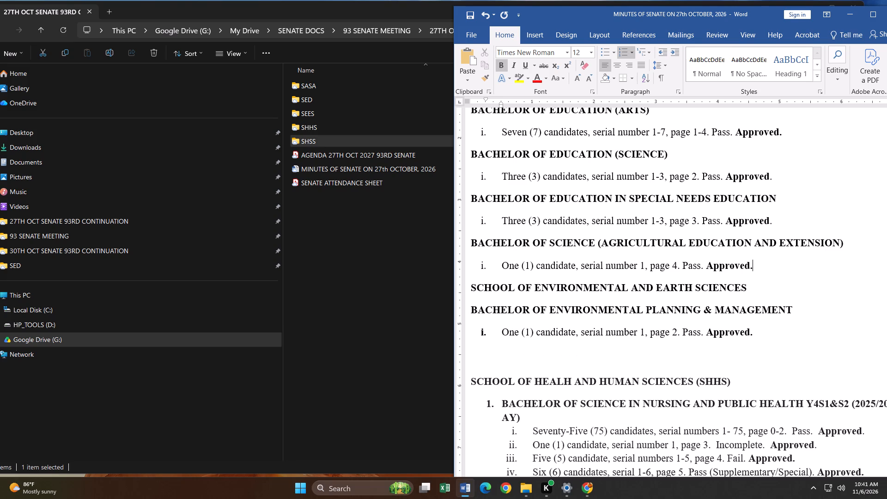
Remove the blank lines between the Environmental Planning & Management entry and the School of Health and Human Sciences heading.
{"action": "left_click", "coordinate": [477, 365]}
{"action": "key", "text": "BackSpace"}
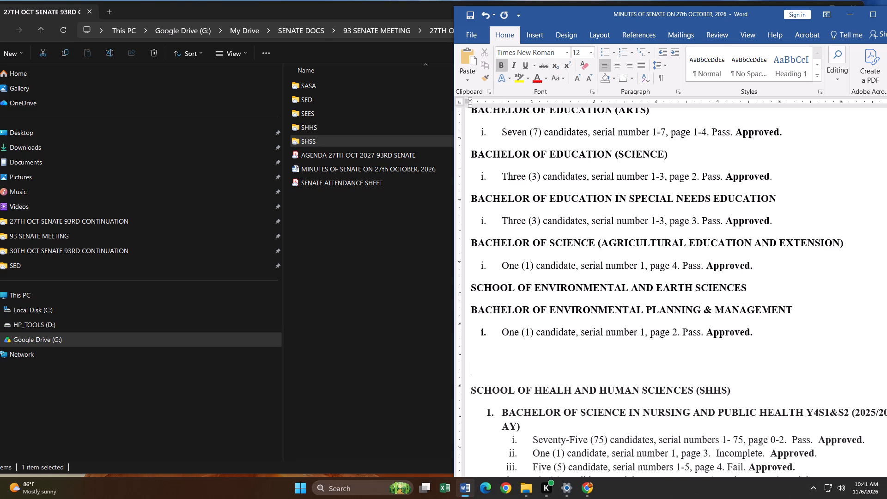
{"action": "key", "text": "BackSpace"}
{"action": "key", "text": "BackSpace"}
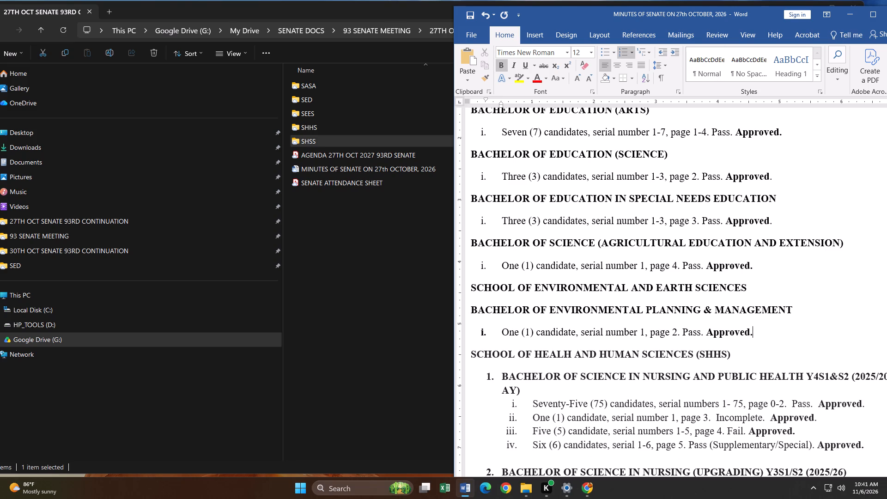
Review the minutes from the nursing results through the award list, graduation list and adjournment items to the signature block.
{"action": "scroll", "coordinate": [620, 376], "scroll_direction": "down", "scroll_amount": 6}
{"action": "scroll", "coordinate": [559, 393], "scroll_direction": "down", "scroll_amount": 4}
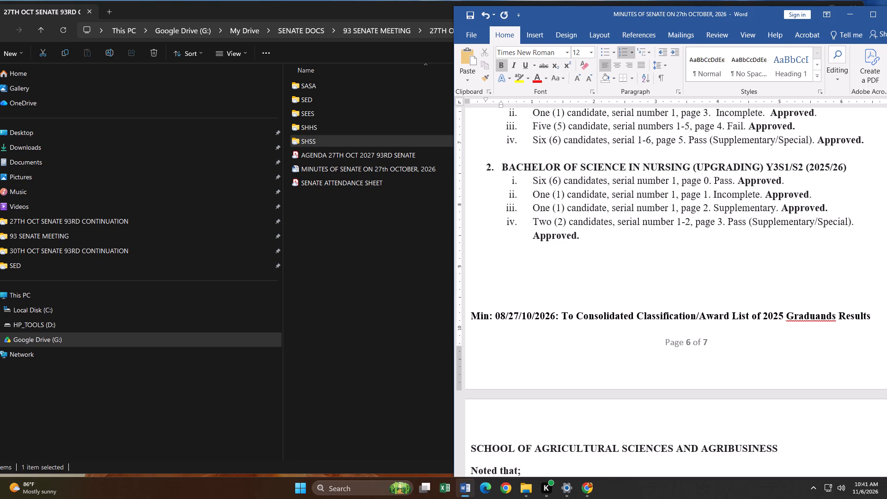
{"action": "scroll", "coordinate": [538, 317], "scroll_direction": "down", "scroll_amount": 7}
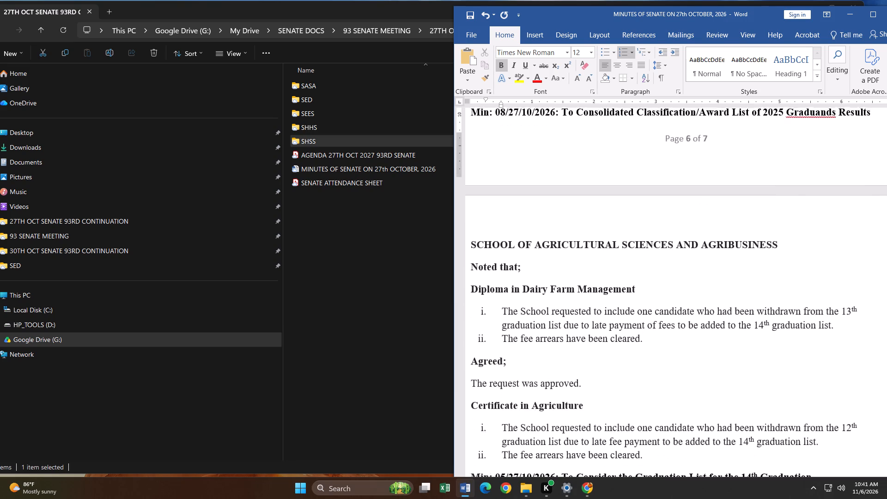
{"action": "scroll", "coordinate": [535, 321], "scroll_direction": "down", "scroll_amount": 2}
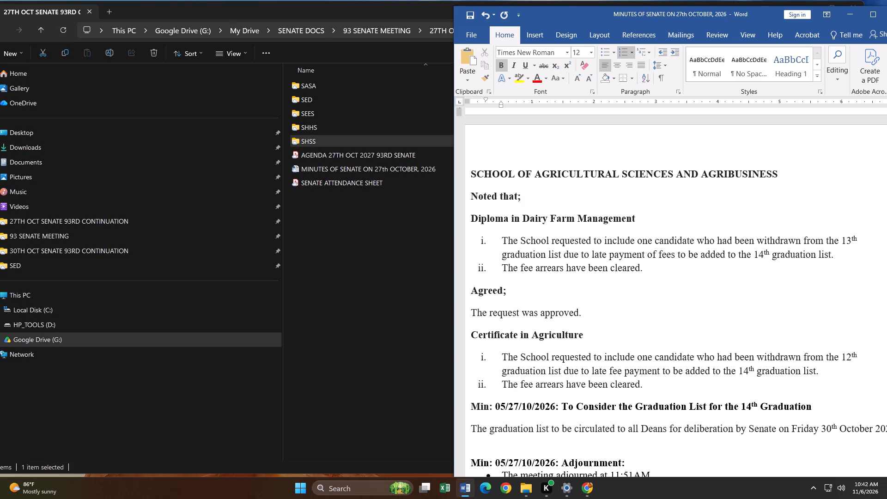
{"action": "scroll", "coordinate": [655, 339], "scroll_direction": "up", "scroll_amount": 8}
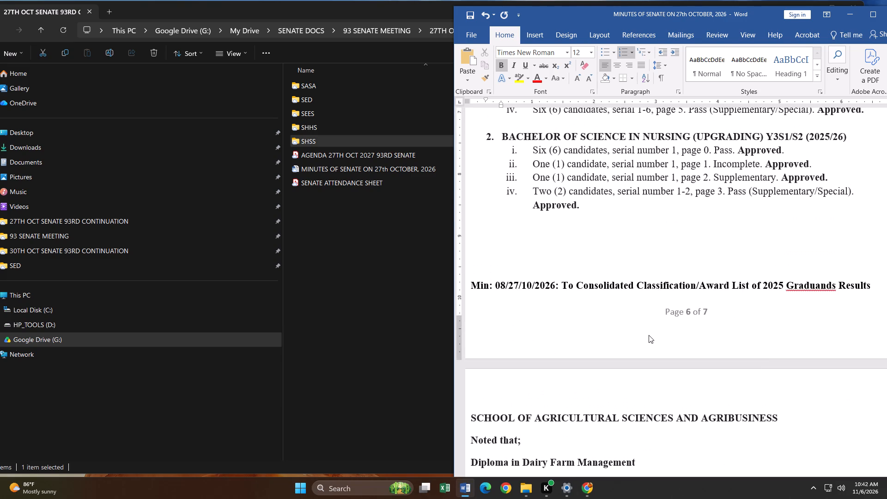
{"action": "scroll", "coordinate": [649, 335], "scroll_direction": "down", "scroll_amount": 14}
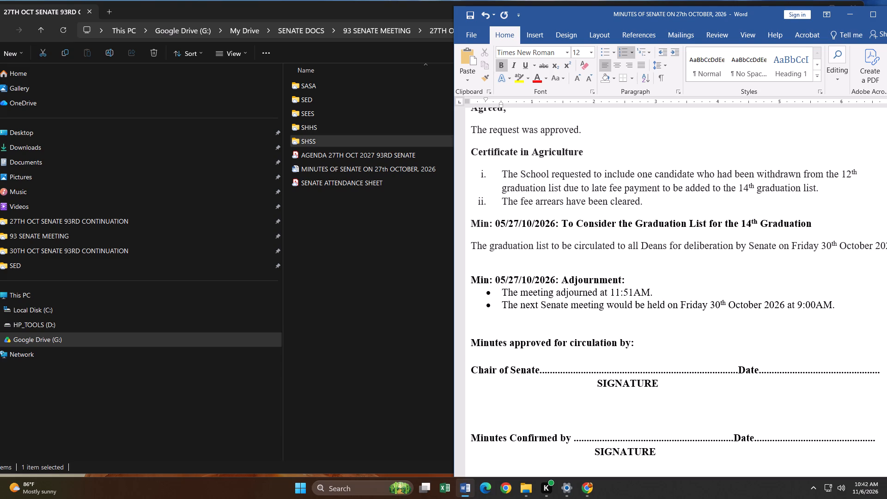
{"action": "left_click", "coordinate": [476, 237]}
{"action": "left_click", "coordinate": [473, 244]}
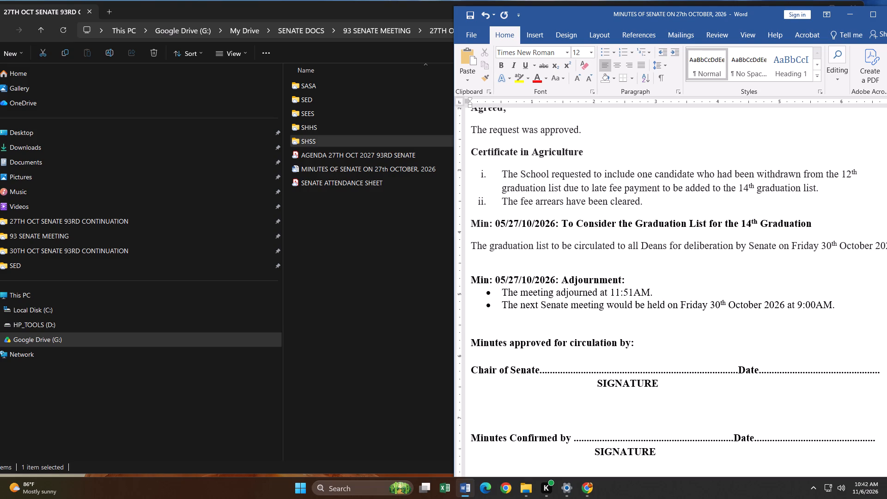
{"action": "scroll", "coordinate": [638, 353], "scroll_direction": "down", "scroll_amount": 5}
{"action": "scroll", "coordinate": [636, 361], "scroll_direction": "up", "scroll_amount": 5}
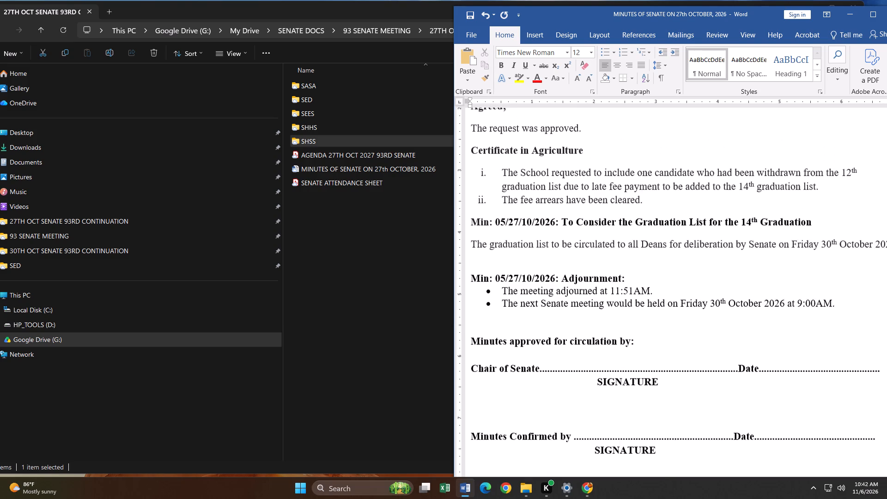
Look back through the minutes from the pass list results to the Adoption of the Agenda item and Secretariat list.
{"action": "scroll", "coordinate": [649, 337], "scroll_direction": "up", "scroll_amount": 10}
{"action": "scroll", "coordinate": [648, 337], "scroll_direction": "up", "scroll_amount": 16}
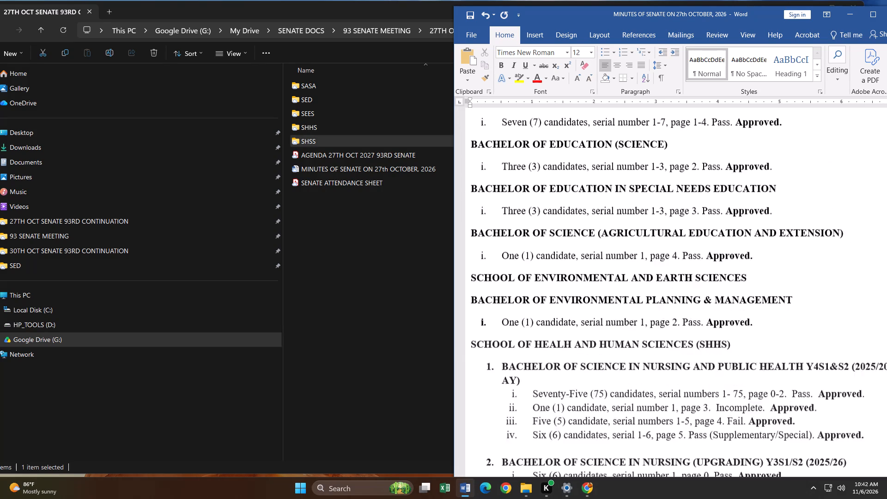
{"action": "scroll", "coordinate": [644, 336], "scroll_direction": "up", "scroll_amount": 18}
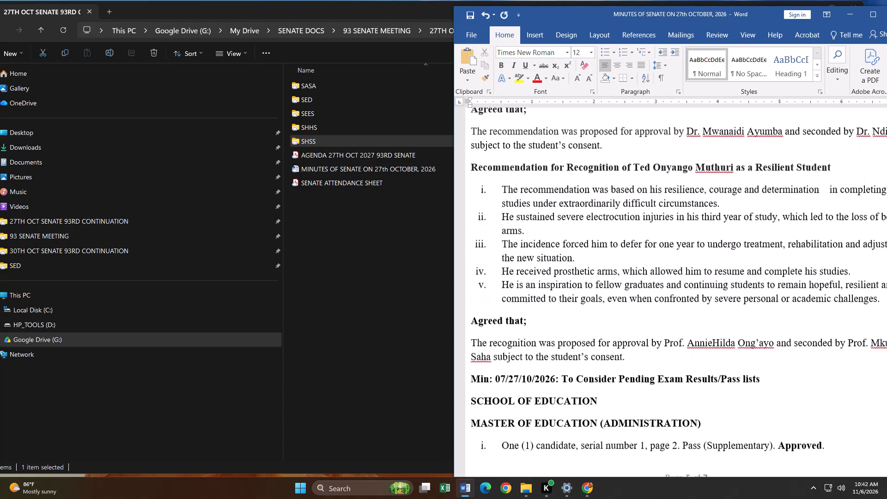
{"action": "scroll", "coordinate": [644, 336], "scroll_direction": "up", "scroll_amount": 20}
{"action": "scroll", "coordinate": [642, 335], "scroll_direction": "up", "scroll_amount": 4}
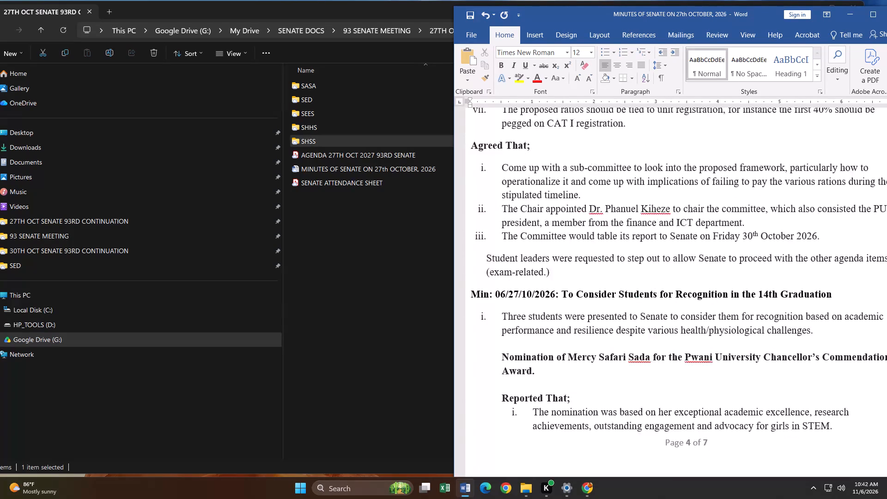
{"action": "scroll", "coordinate": [641, 335], "scroll_direction": "up", "scroll_amount": 20}
{"action": "scroll", "coordinate": [641, 335], "scroll_direction": "up", "scroll_amount": 16}
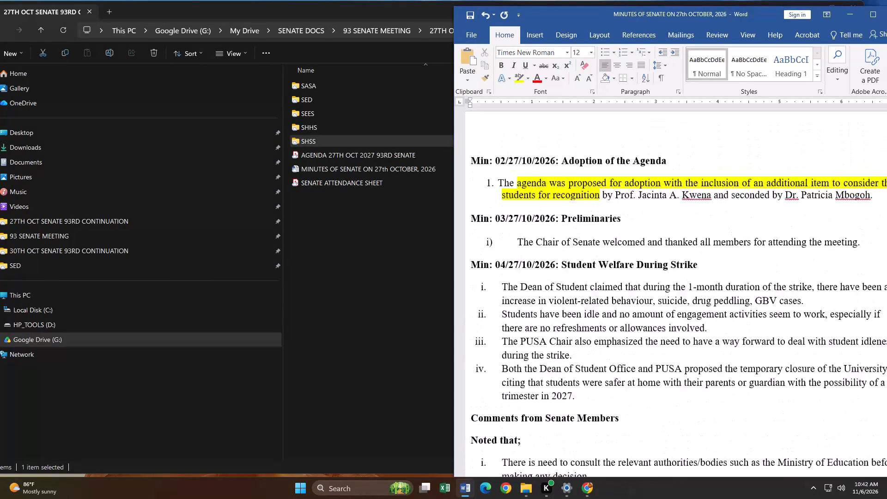
{"action": "scroll", "coordinate": [628, 332], "scroll_direction": "up", "scroll_amount": 5}
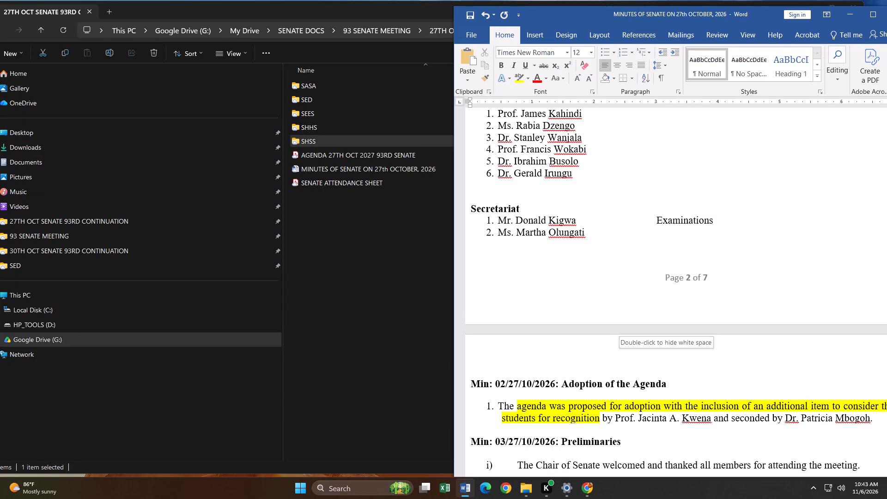
Reposition and widen the minutes window so the full page width is on screen around the Adoption of the Agenda item.
{"action": "left_click_drag", "start_coordinate": [643, 18], "coordinate": [570, 25]}
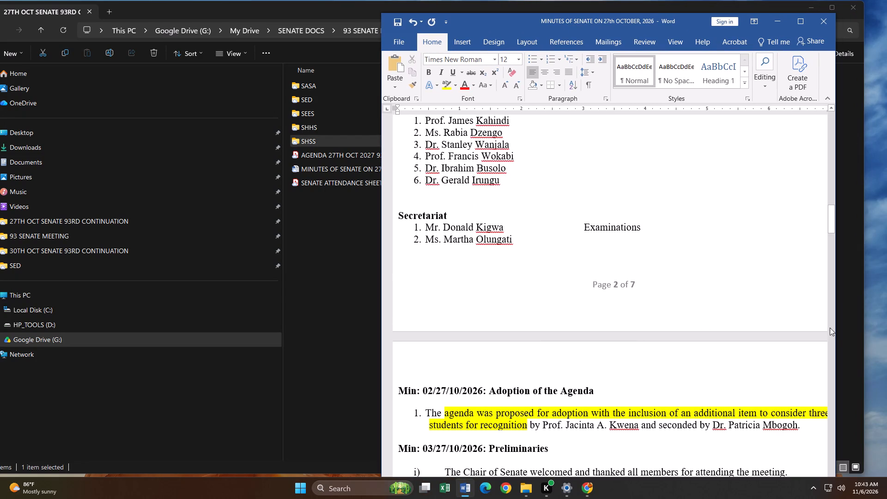
{"action": "left_click_drag", "start_coordinate": [836, 331], "coordinate": [869, 333]}
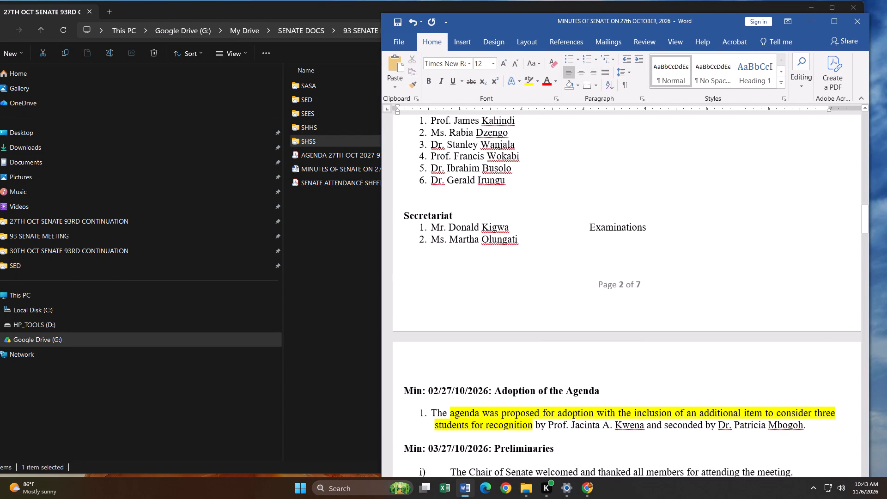
{"action": "scroll", "coordinate": [712, 394], "scroll_direction": "down", "scroll_amount": 2}
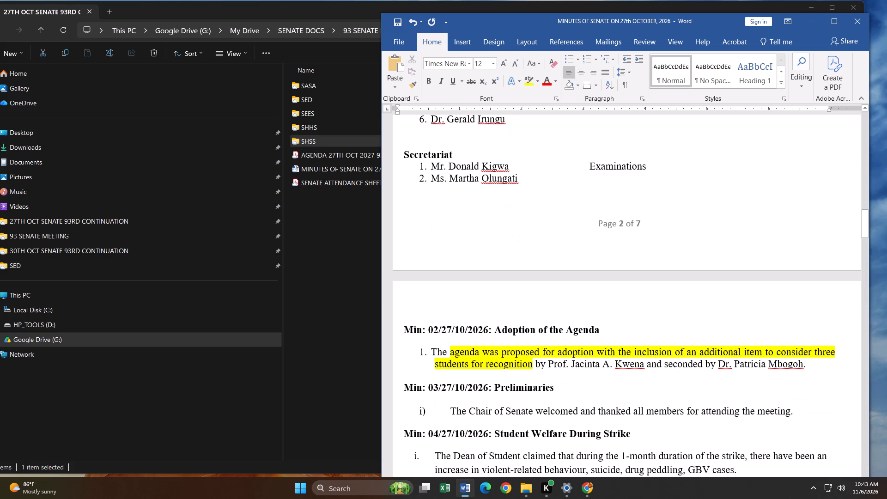
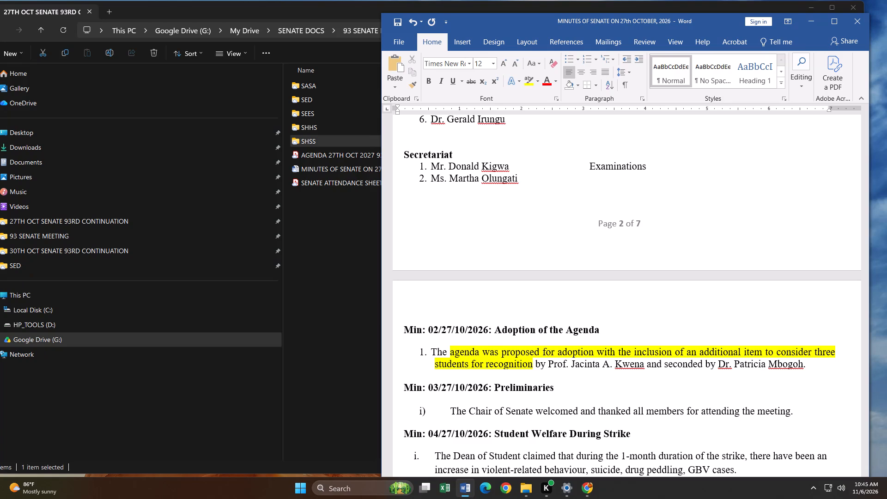
Switch to Chrome and open Google in a new tab under the Examination Department account.
{"action": "left_click", "coordinate": [584, 487]}
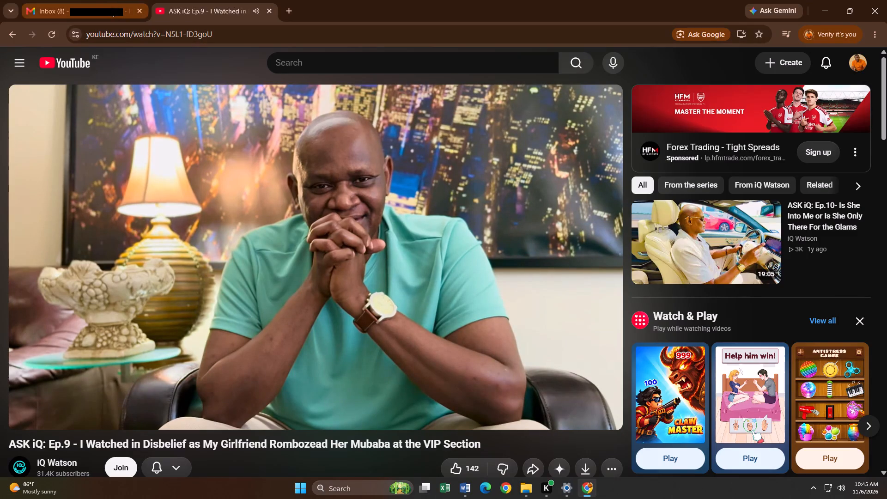
{"action": "left_click", "coordinate": [290, 9]}
{"action": "left_click", "coordinate": [289, 36]}
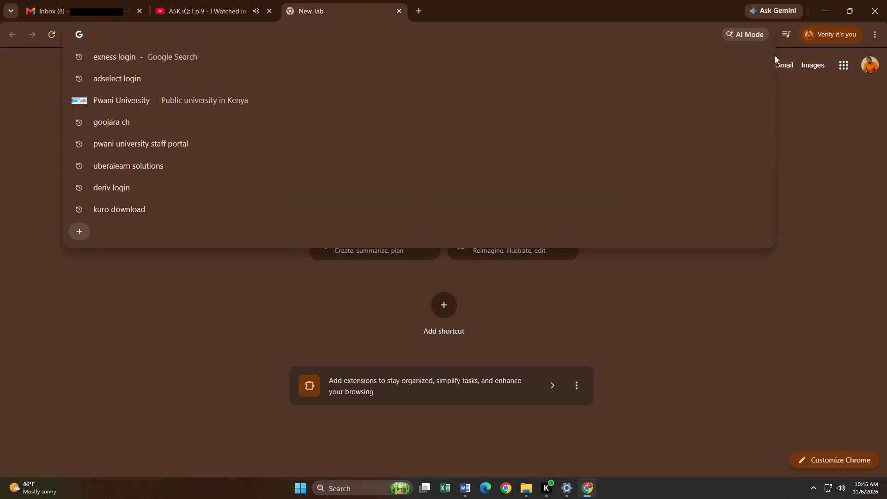
{"action": "left_click", "coordinate": [872, 71]}
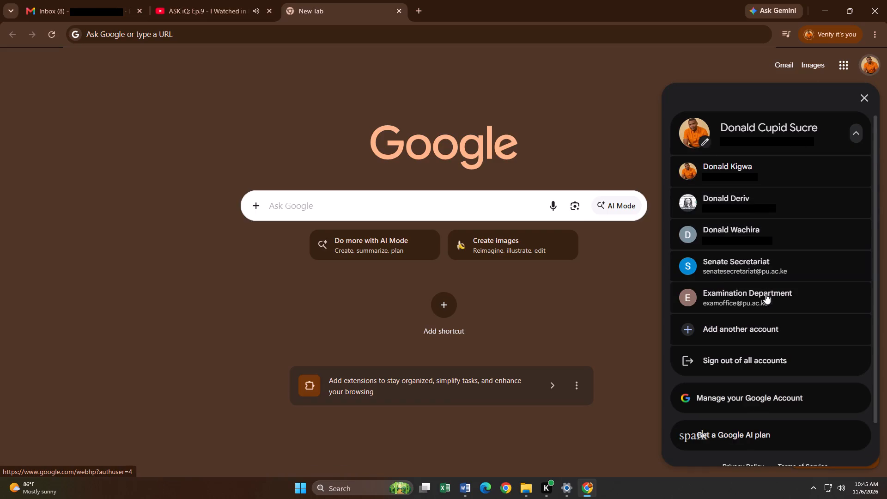
{"action": "left_click", "coordinate": [767, 302]}
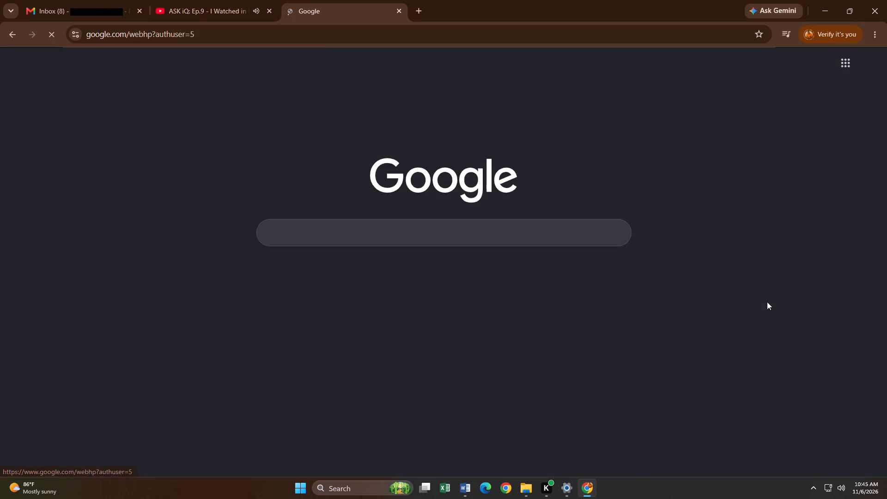
Open the Google apps list for the Examination Department account.
{"action": "left_click", "coordinate": [845, 65]}
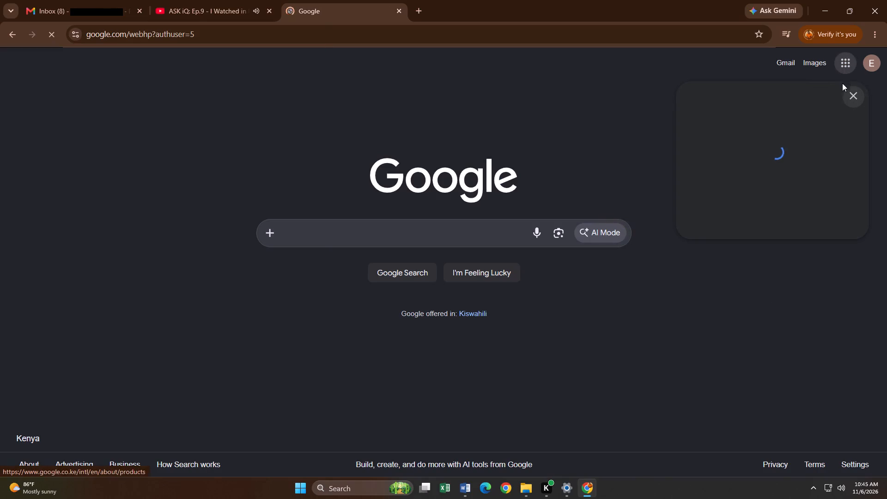
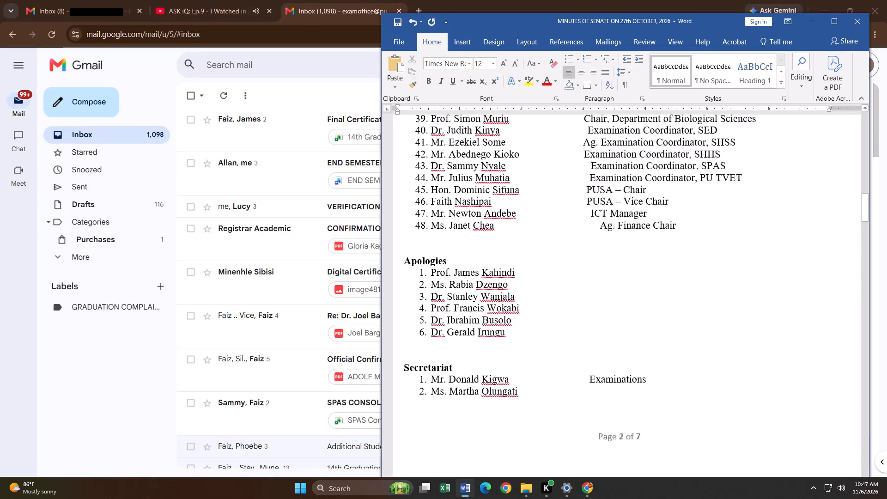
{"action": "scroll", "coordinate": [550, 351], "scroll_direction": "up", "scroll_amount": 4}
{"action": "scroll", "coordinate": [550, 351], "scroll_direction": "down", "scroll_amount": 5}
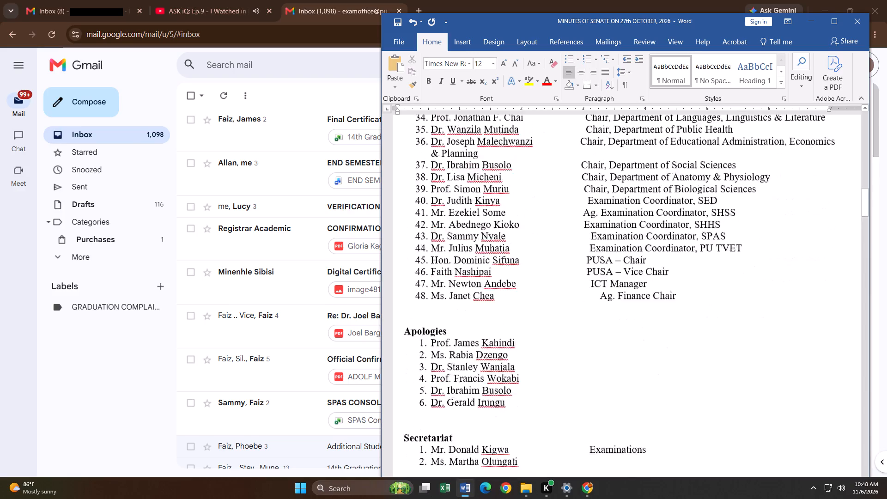